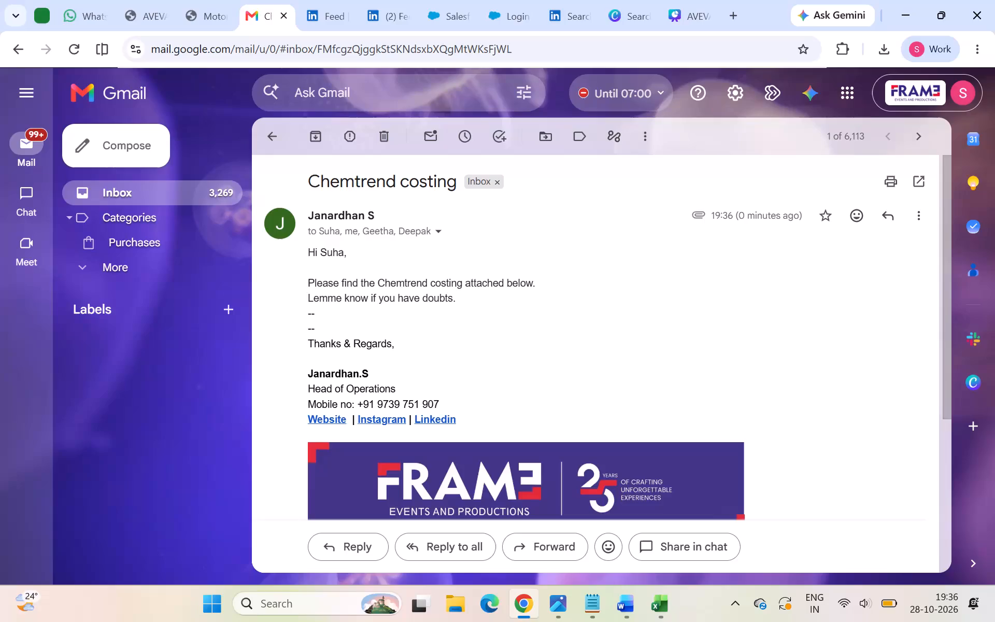
Check the recipient details of the Chemtrend costing email and preview its attached spreadsheet.
{"action": "left_click", "coordinate": [436, 230]}
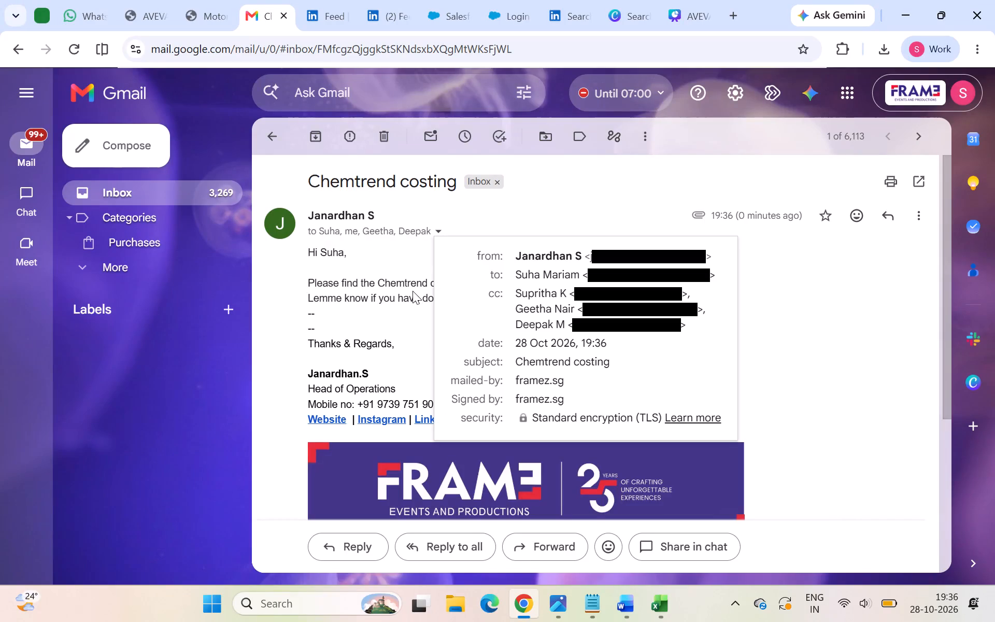
{"action": "left_click", "coordinate": [413, 291]}
{"action": "scroll", "coordinate": [413, 291], "scroll_direction": "down", "scroll_amount": 3}
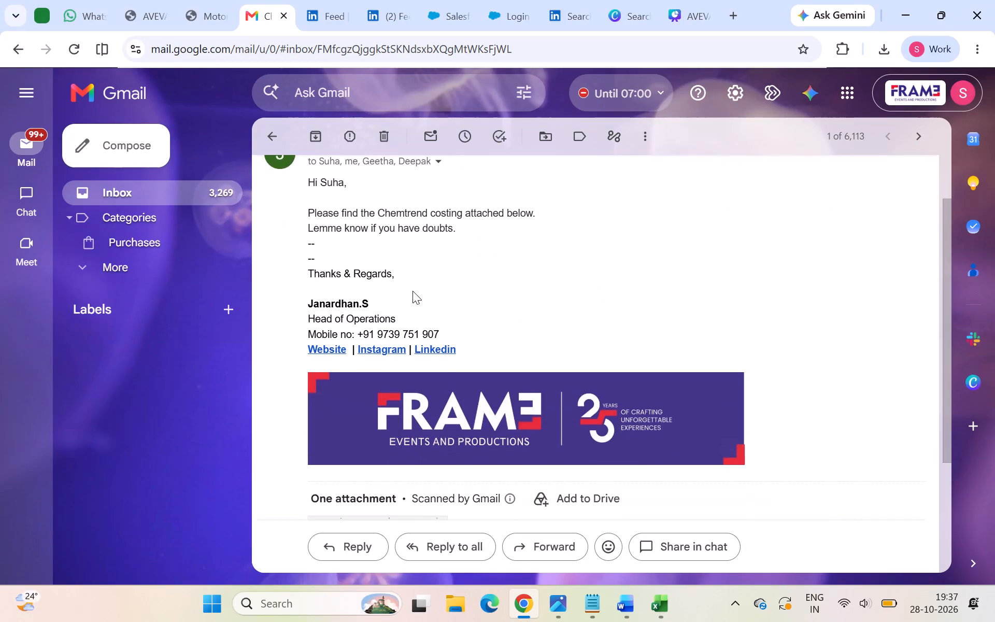
{"action": "scroll", "coordinate": [413, 291], "scroll_direction": "down", "scroll_amount": 5}
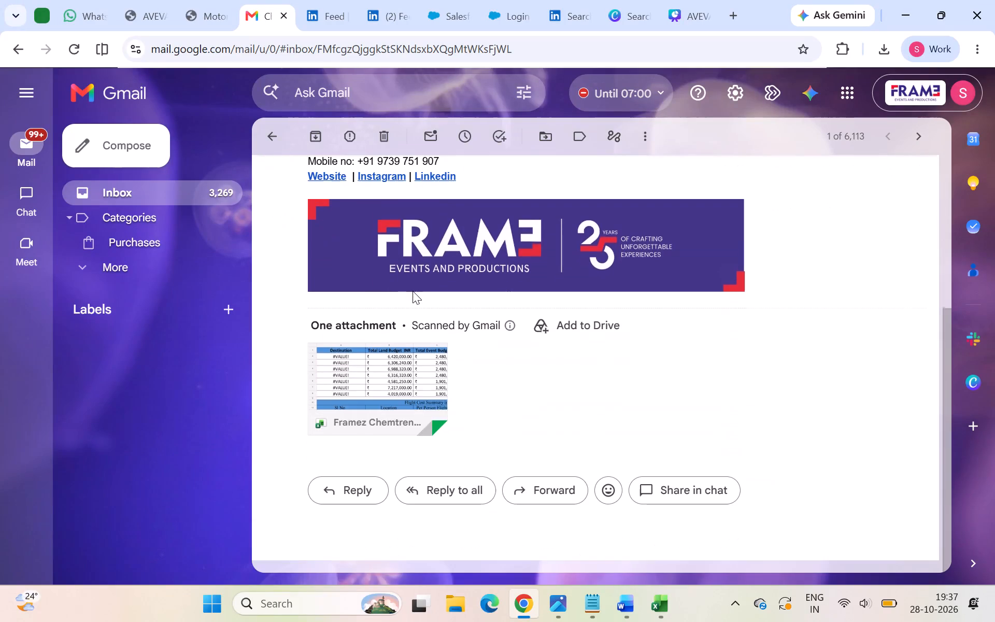
{"action": "scroll", "coordinate": [413, 291], "scroll_direction": "down", "scroll_amount": 1}
{"action": "left_click", "coordinate": [371, 377]}
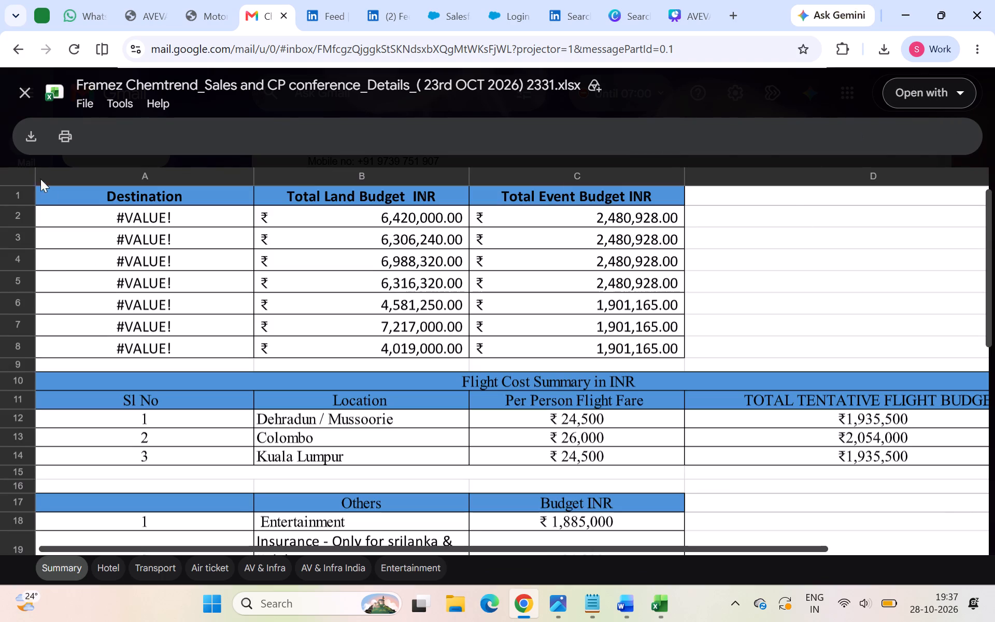
Download the Framez Chemtrend conference details workbook and open it in Excel with editing enabled.
{"action": "left_click", "coordinate": [24, 142]}
{"action": "double_click", "coordinate": [767, 119]}
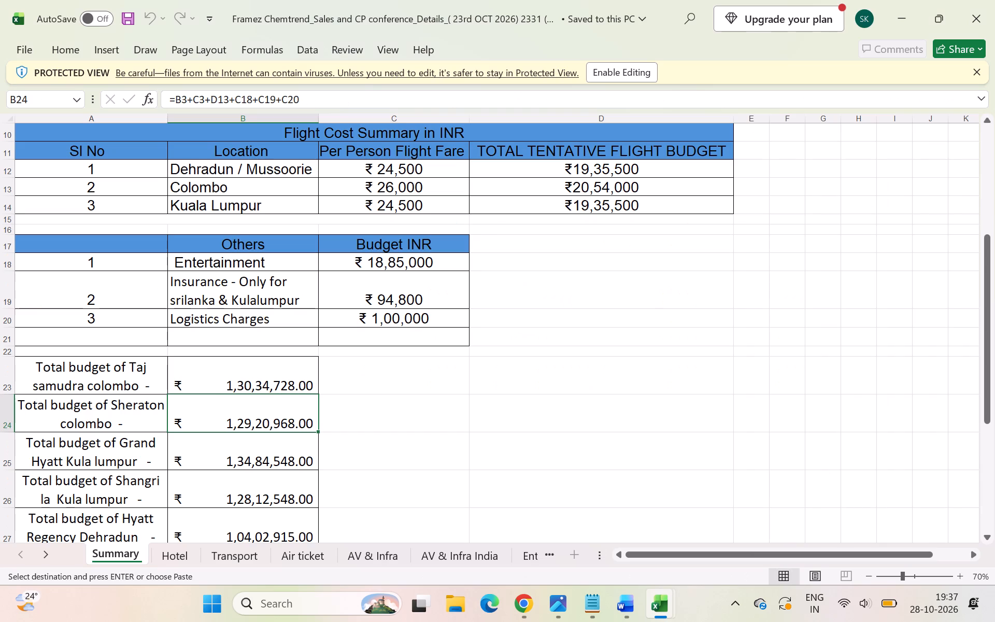
{"action": "left_click", "coordinate": [652, 72]}
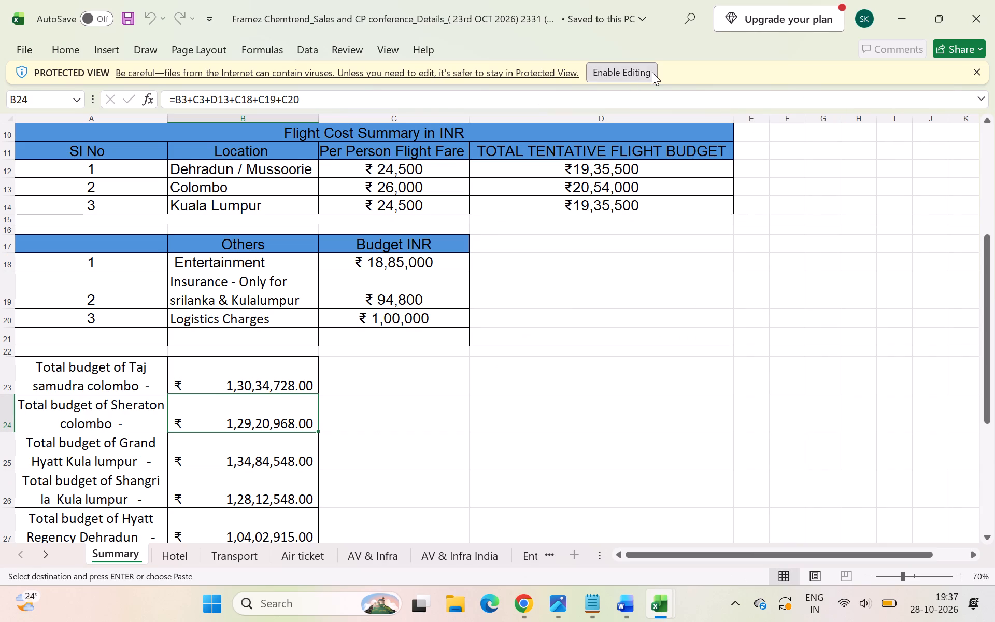
{"action": "scroll", "coordinate": [515, 303], "scroll_direction": "up", "scroll_amount": 1}
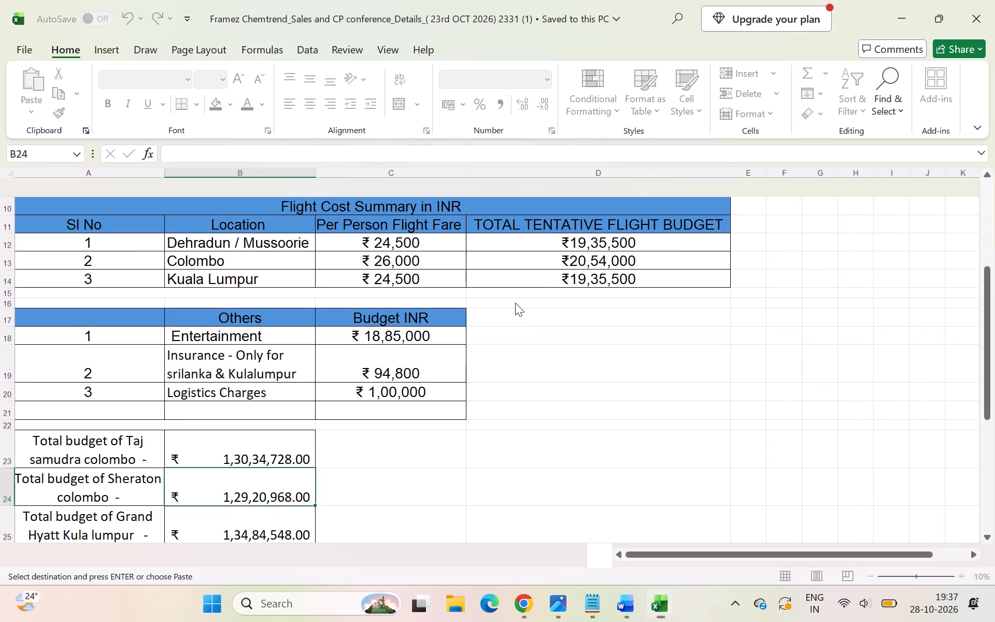
Review the Summary sheet's destination budgets, flight costs, other costs and total budget per hotel.
{"action": "scroll", "coordinate": [515, 303], "scroll_direction": "up", "scroll_amount": 1}
{"action": "scroll", "coordinate": [515, 303], "scroll_direction": "down", "scroll_amount": 4}
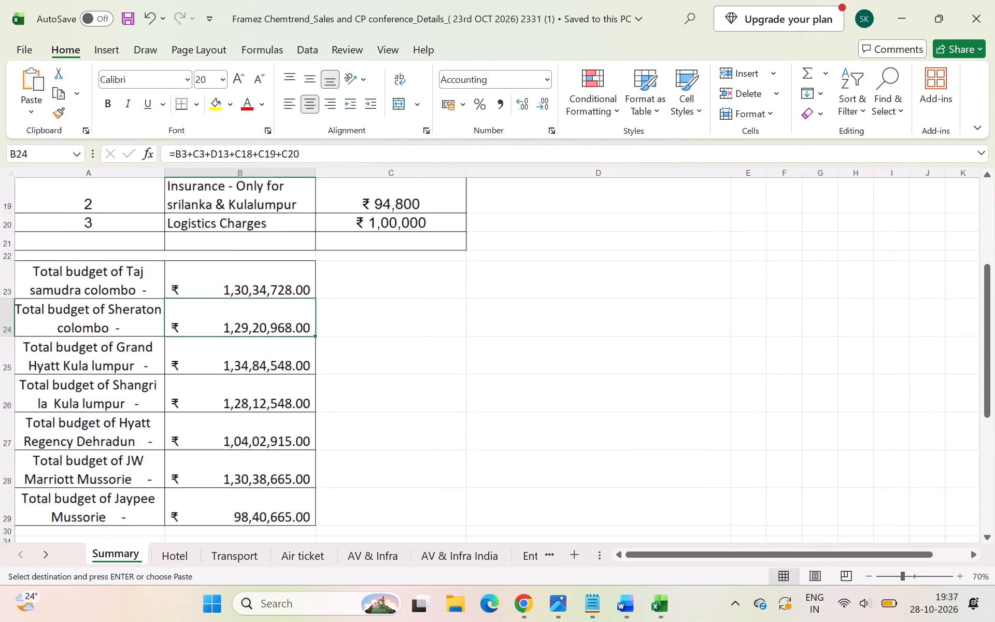
{"action": "scroll", "coordinate": [515, 303], "scroll_direction": "down", "scroll_amount": 2}
{"action": "scroll", "coordinate": [515, 303], "scroll_direction": "up", "scroll_amount": 3}
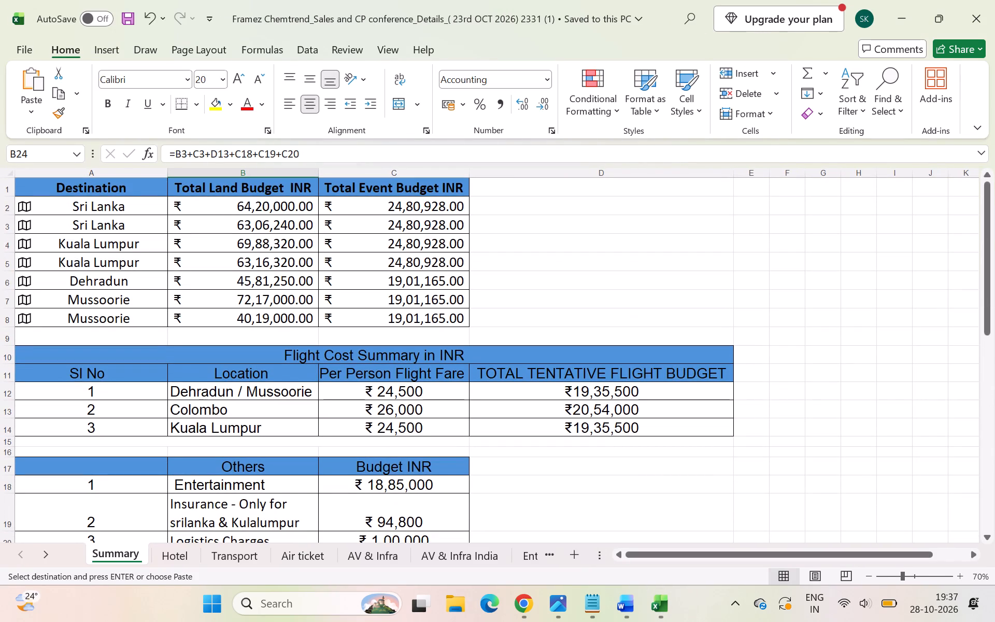
{"action": "left_click", "coordinate": [21, 207]}
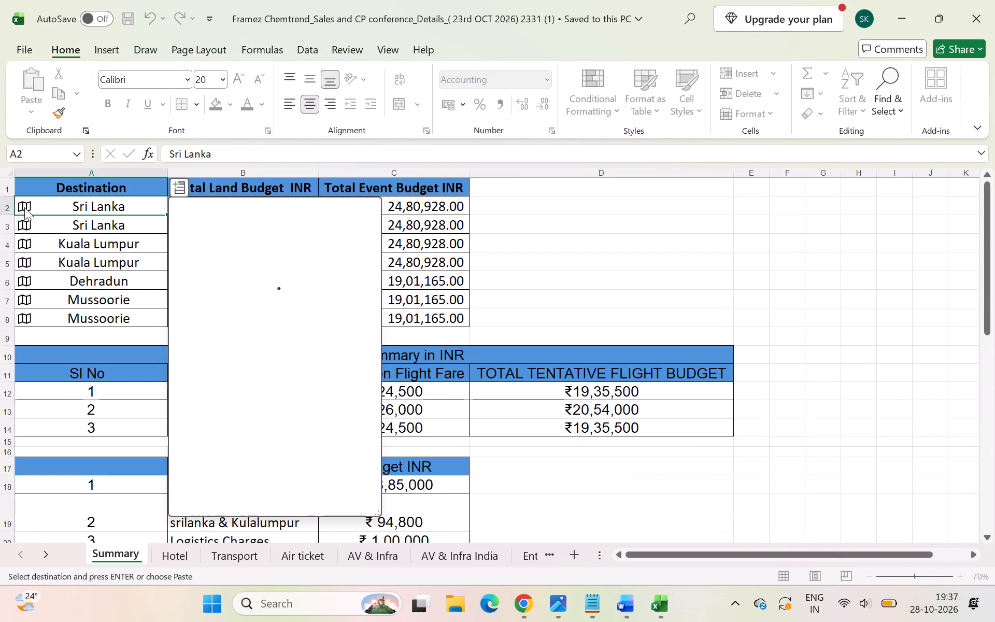
{"action": "left_click", "coordinate": [105, 306]}
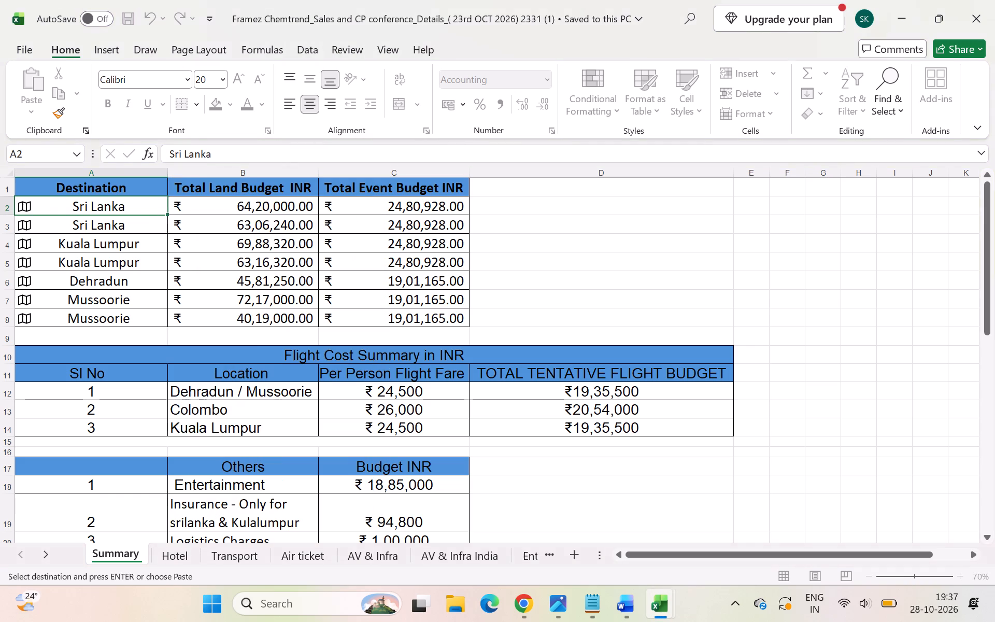
{"action": "scroll", "coordinate": [199, 363], "scroll_direction": "down", "scroll_amount": 4}
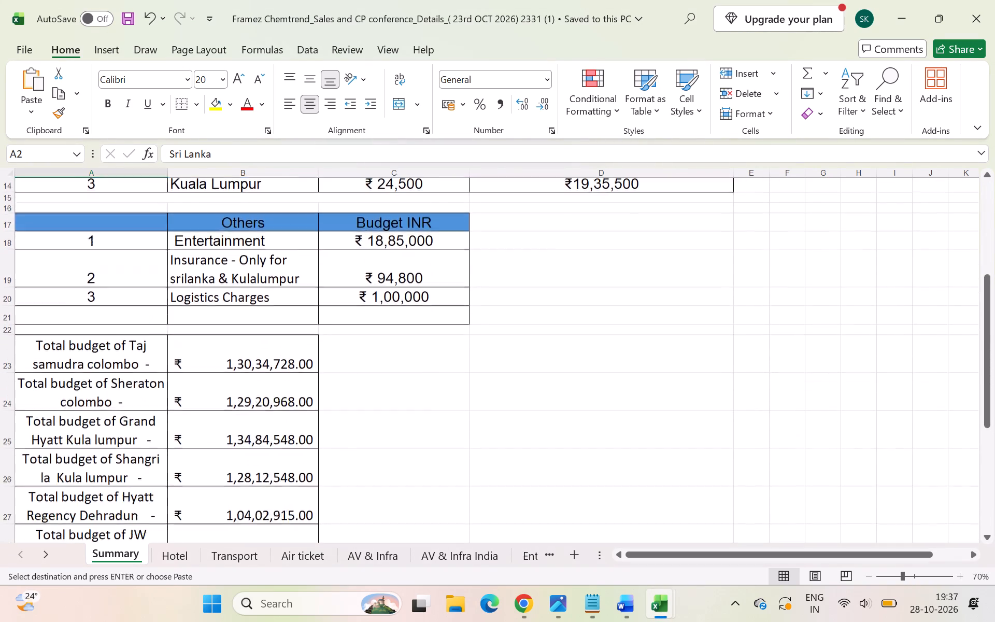
{"action": "scroll", "coordinate": [199, 363], "scroll_direction": "down", "scroll_amount": 3}
{"action": "scroll", "coordinate": [199, 363], "scroll_direction": "up", "scroll_amount": 1}
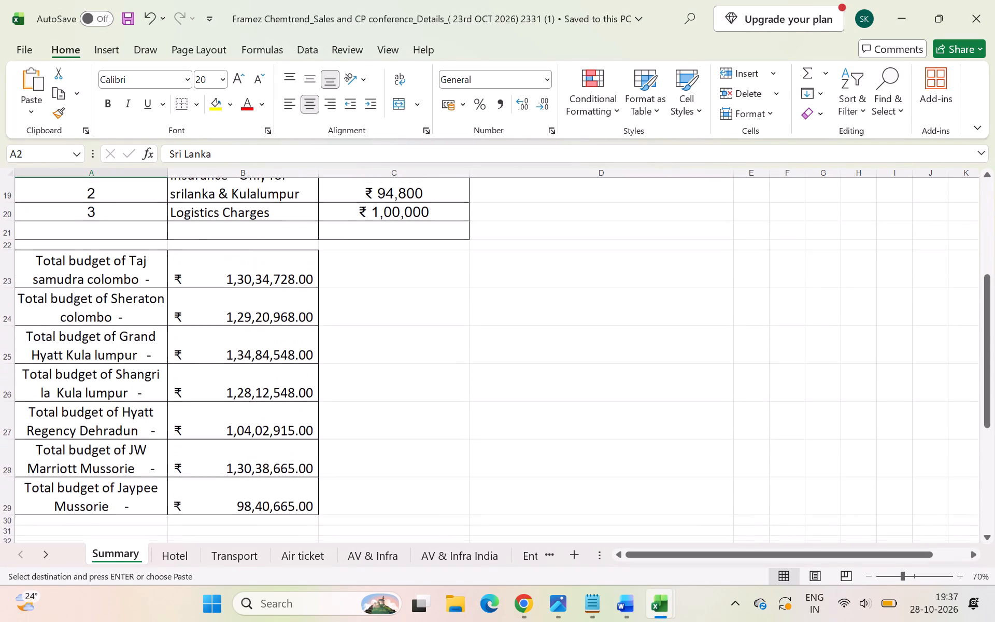
{"action": "scroll", "coordinate": [199, 363], "scroll_direction": "up", "scroll_amount": 3}
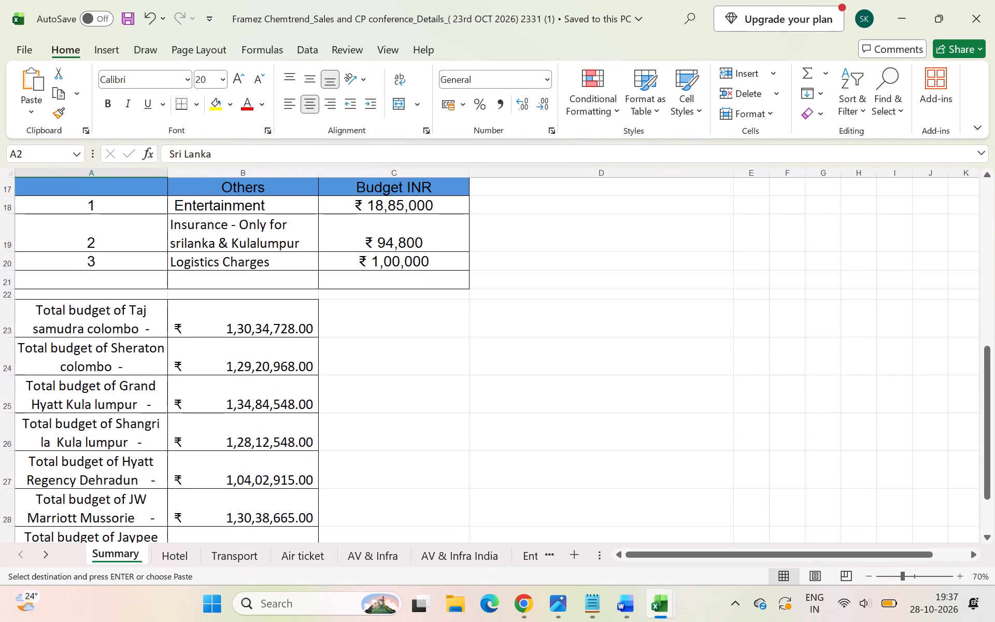
{"action": "scroll", "coordinate": [199, 363], "scroll_direction": "up", "scroll_amount": 2}
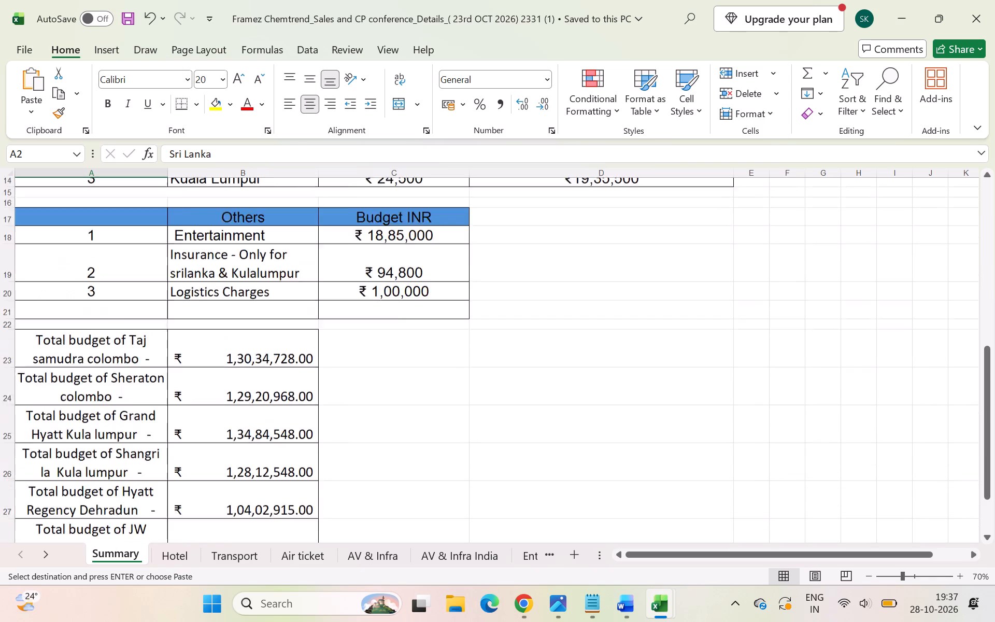
{"action": "scroll", "coordinate": [199, 363], "scroll_direction": "up", "scroll_amount": 2}
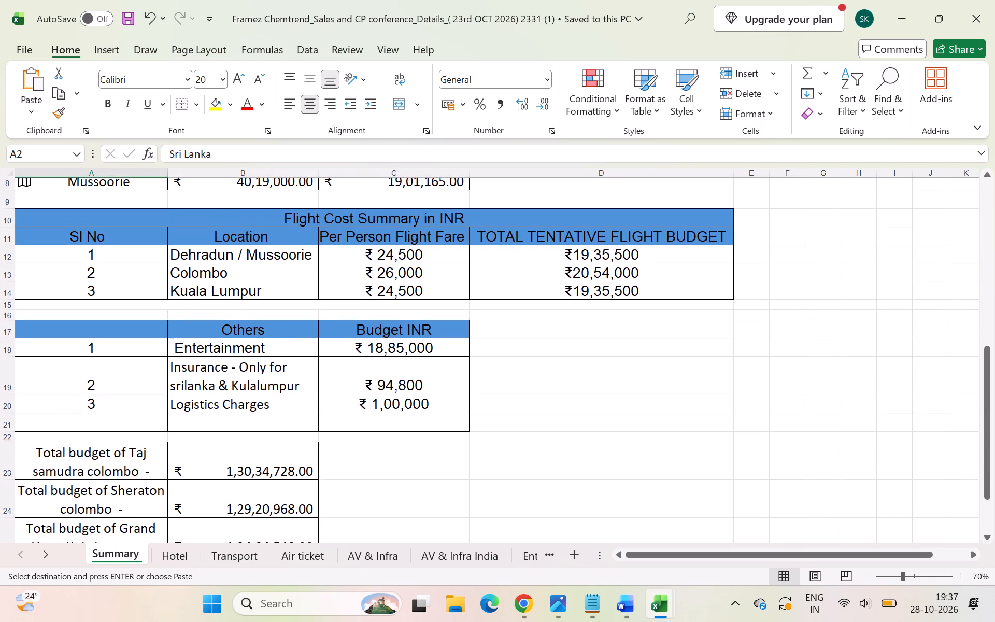
{"action": "scroll", "coordinate": [199, 363], "scroll_direction": "up", "scroll_amount": 2}
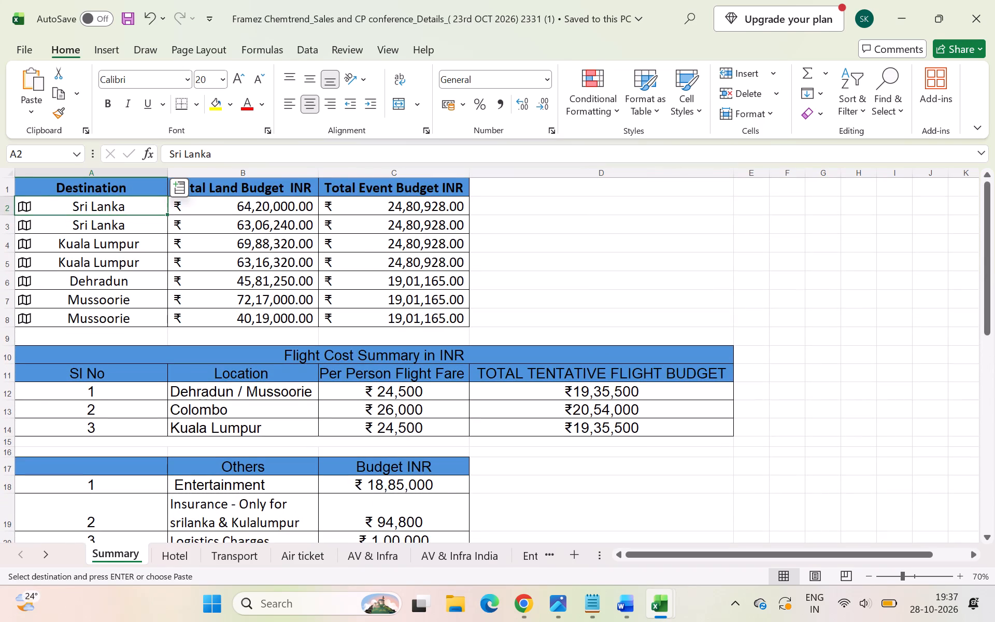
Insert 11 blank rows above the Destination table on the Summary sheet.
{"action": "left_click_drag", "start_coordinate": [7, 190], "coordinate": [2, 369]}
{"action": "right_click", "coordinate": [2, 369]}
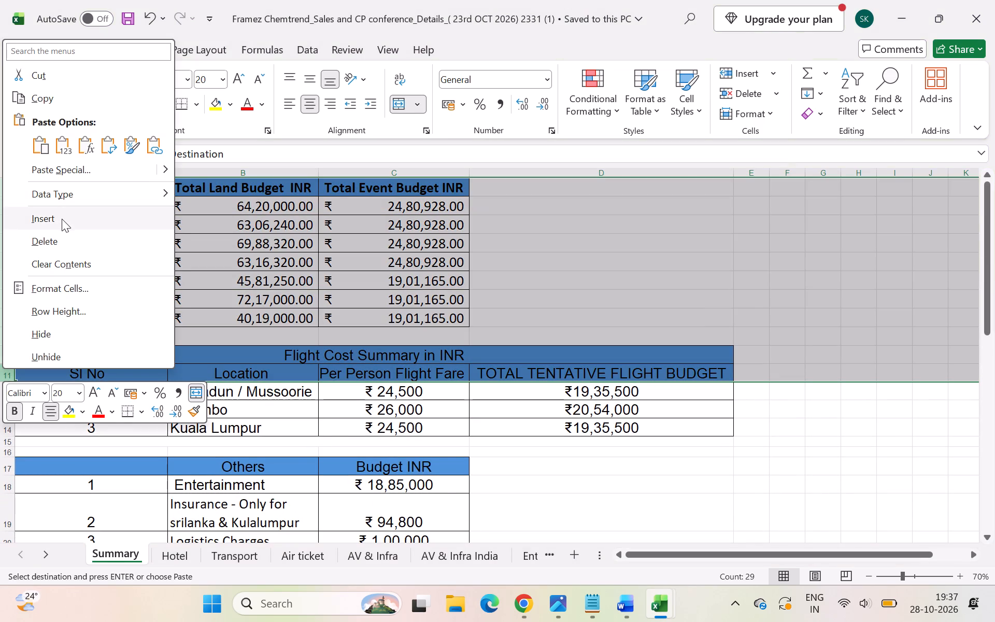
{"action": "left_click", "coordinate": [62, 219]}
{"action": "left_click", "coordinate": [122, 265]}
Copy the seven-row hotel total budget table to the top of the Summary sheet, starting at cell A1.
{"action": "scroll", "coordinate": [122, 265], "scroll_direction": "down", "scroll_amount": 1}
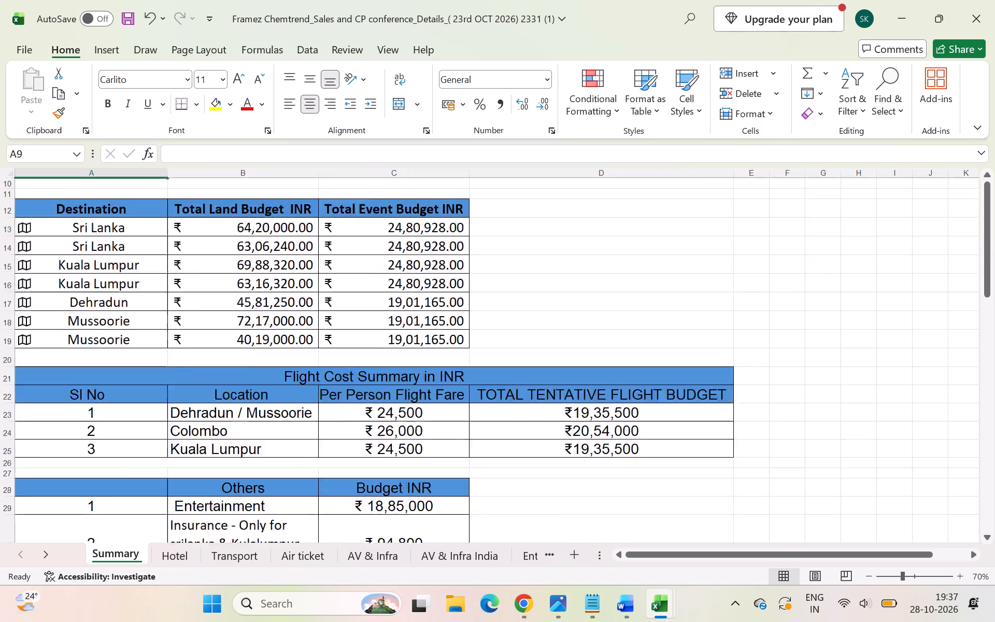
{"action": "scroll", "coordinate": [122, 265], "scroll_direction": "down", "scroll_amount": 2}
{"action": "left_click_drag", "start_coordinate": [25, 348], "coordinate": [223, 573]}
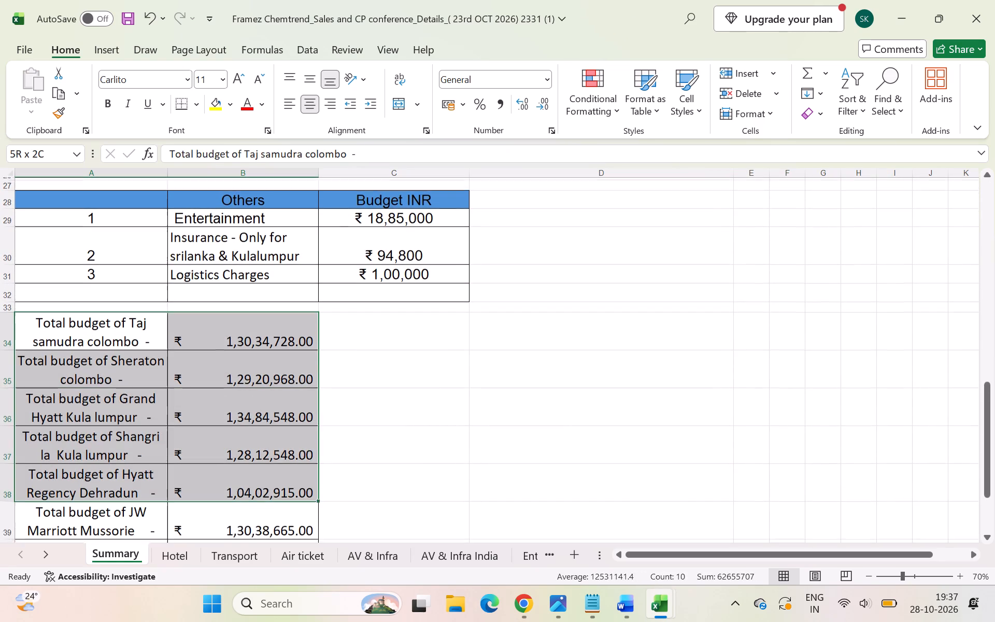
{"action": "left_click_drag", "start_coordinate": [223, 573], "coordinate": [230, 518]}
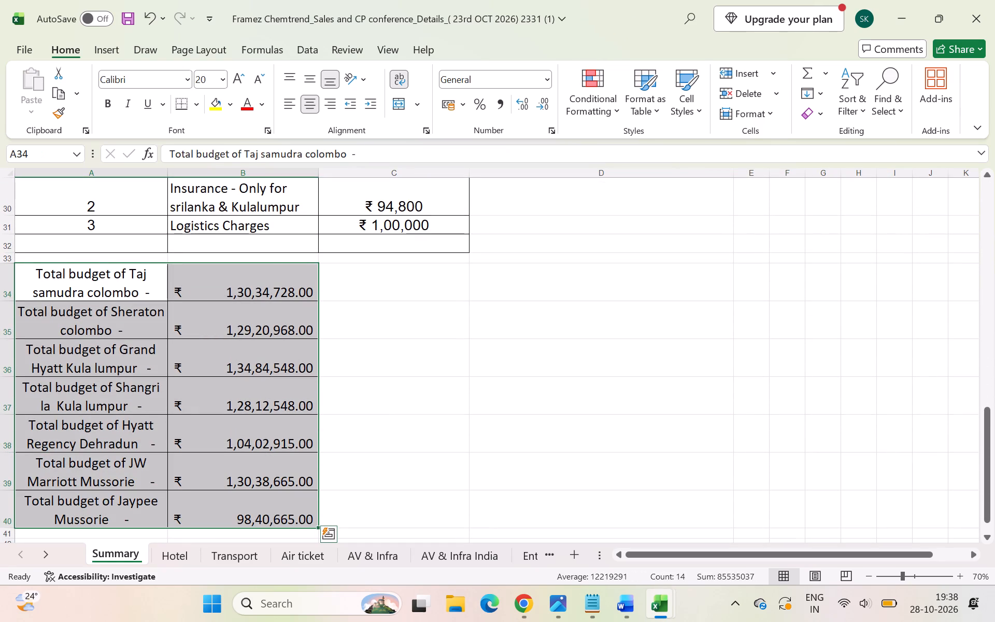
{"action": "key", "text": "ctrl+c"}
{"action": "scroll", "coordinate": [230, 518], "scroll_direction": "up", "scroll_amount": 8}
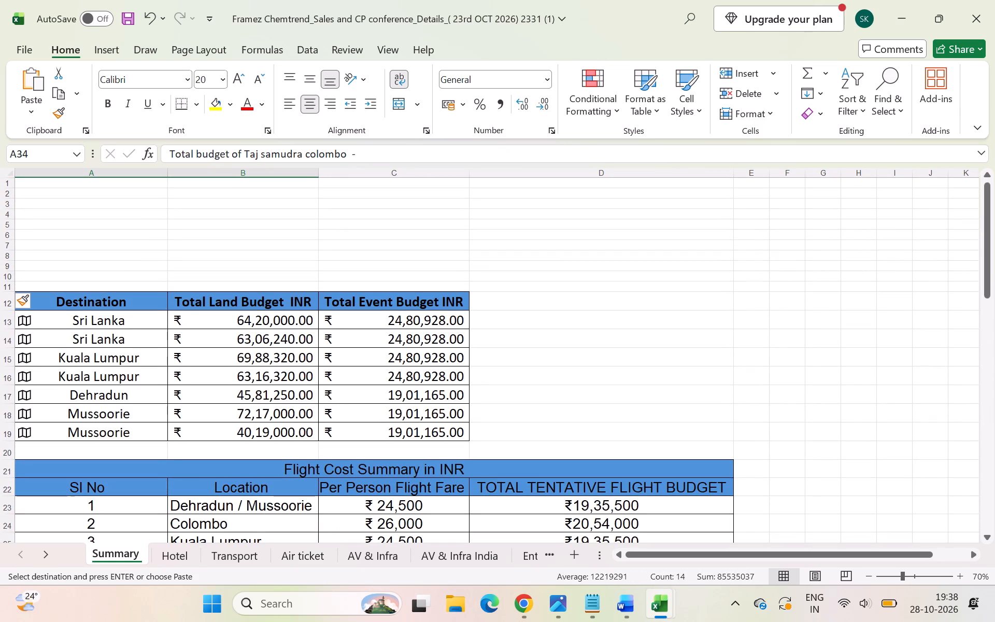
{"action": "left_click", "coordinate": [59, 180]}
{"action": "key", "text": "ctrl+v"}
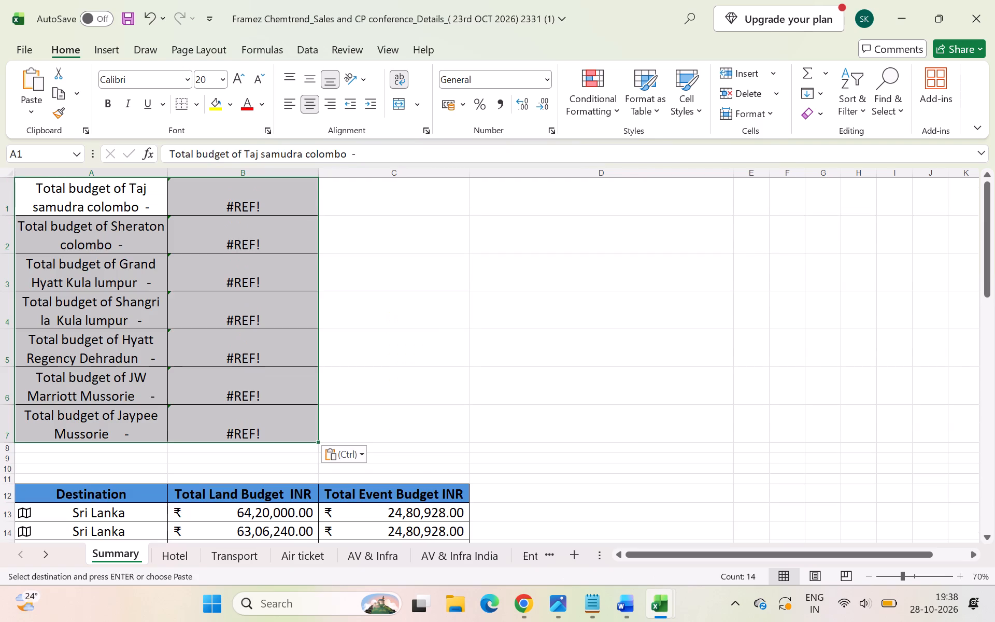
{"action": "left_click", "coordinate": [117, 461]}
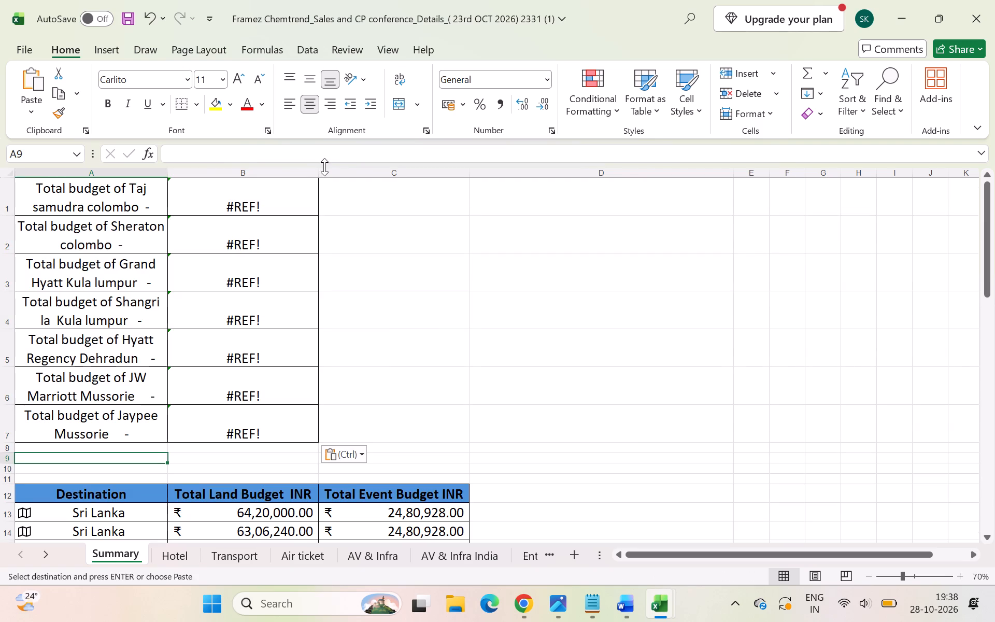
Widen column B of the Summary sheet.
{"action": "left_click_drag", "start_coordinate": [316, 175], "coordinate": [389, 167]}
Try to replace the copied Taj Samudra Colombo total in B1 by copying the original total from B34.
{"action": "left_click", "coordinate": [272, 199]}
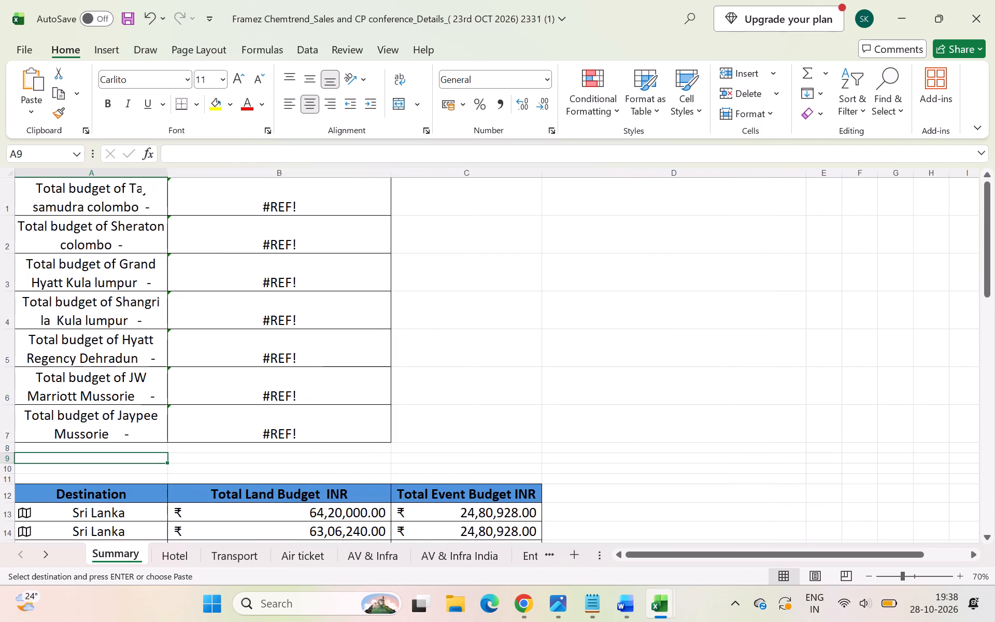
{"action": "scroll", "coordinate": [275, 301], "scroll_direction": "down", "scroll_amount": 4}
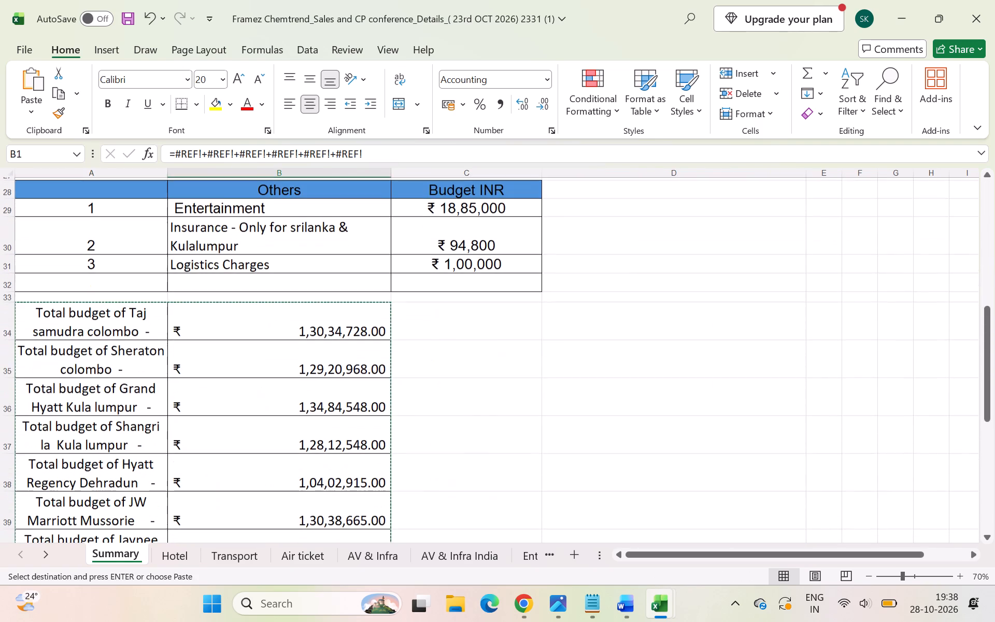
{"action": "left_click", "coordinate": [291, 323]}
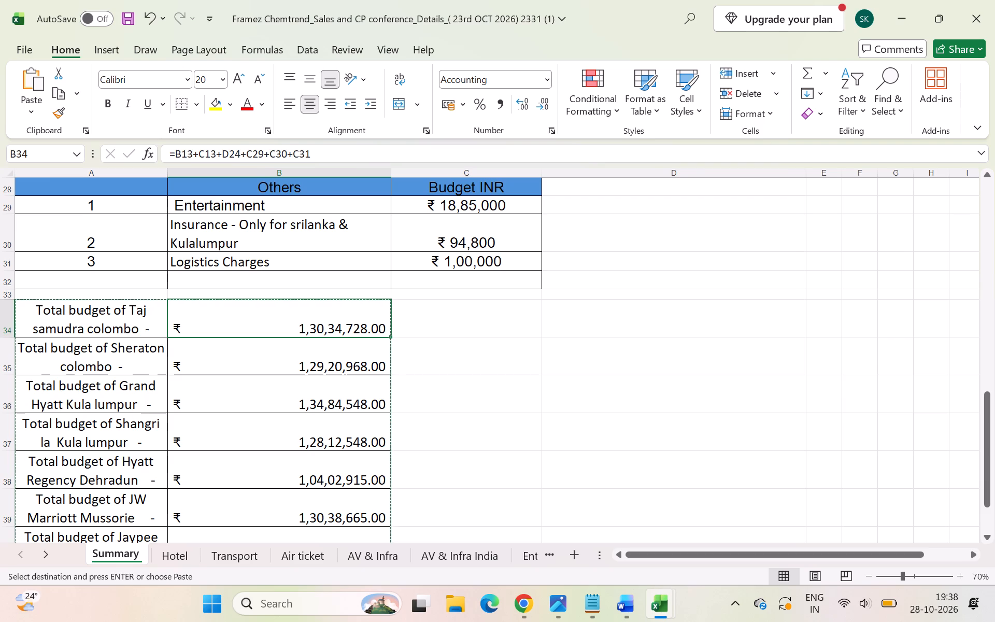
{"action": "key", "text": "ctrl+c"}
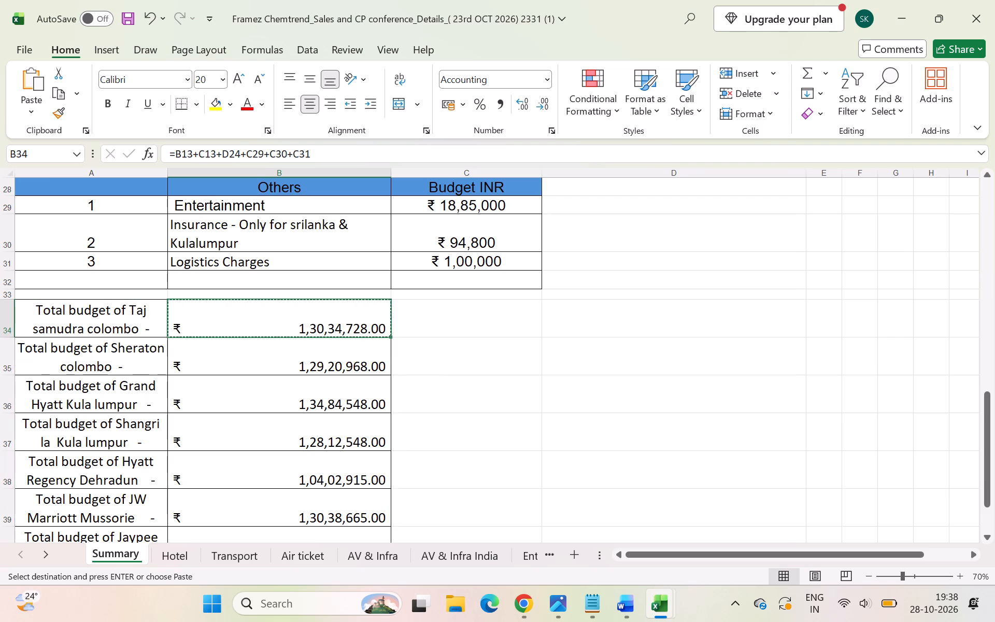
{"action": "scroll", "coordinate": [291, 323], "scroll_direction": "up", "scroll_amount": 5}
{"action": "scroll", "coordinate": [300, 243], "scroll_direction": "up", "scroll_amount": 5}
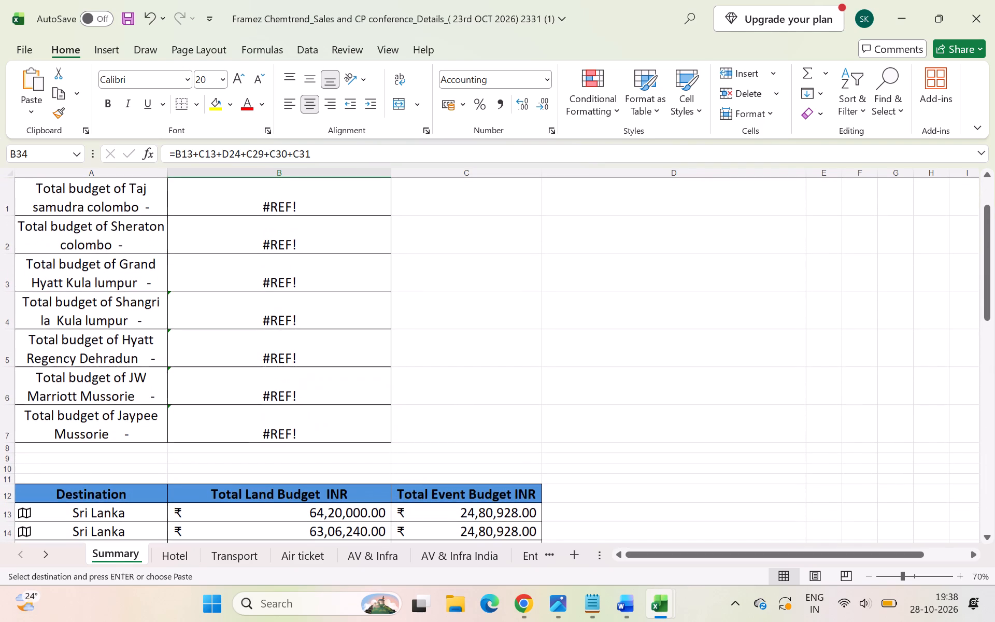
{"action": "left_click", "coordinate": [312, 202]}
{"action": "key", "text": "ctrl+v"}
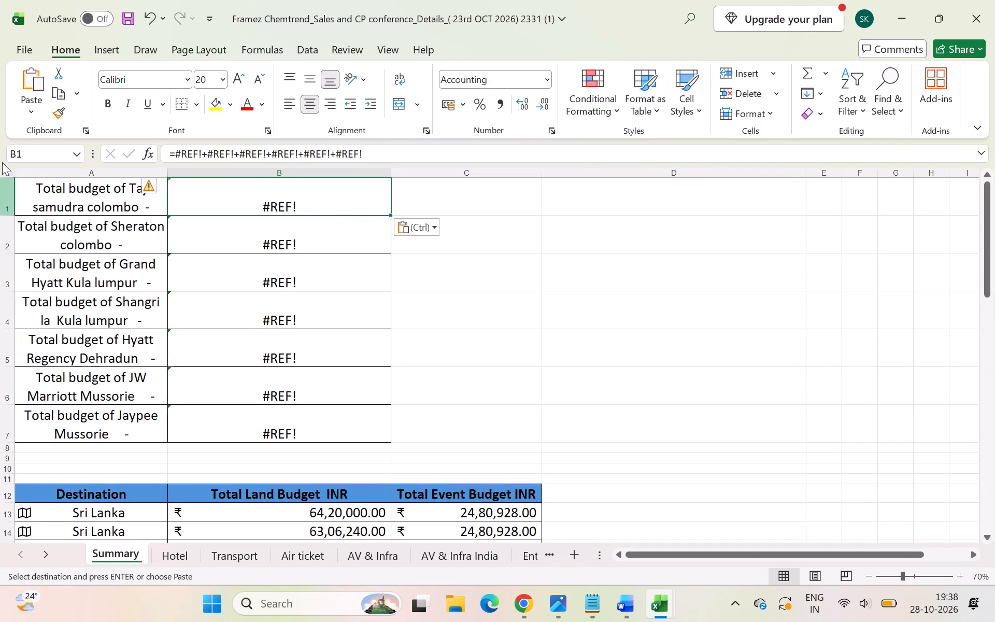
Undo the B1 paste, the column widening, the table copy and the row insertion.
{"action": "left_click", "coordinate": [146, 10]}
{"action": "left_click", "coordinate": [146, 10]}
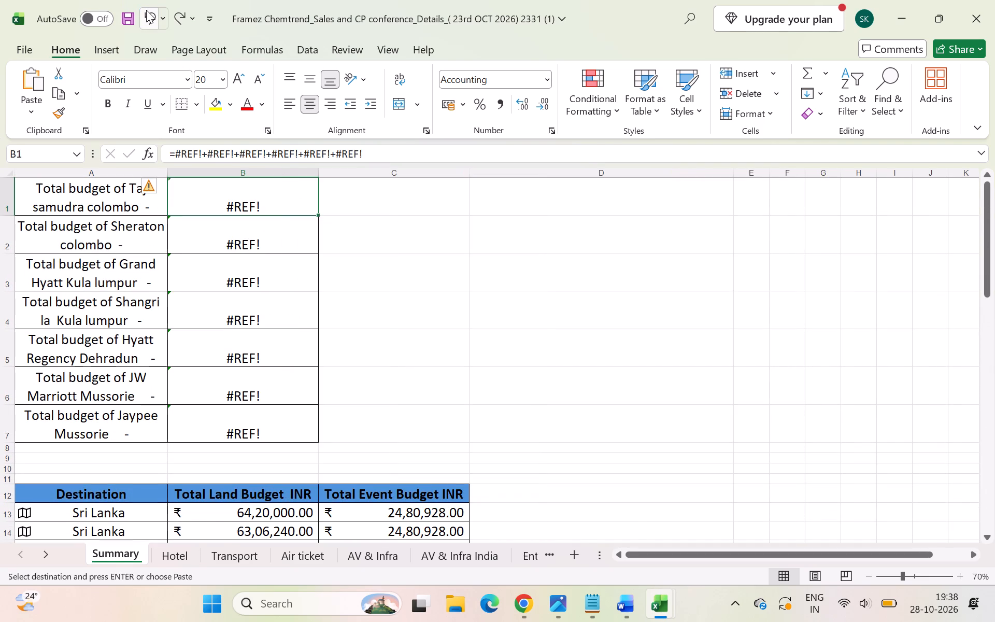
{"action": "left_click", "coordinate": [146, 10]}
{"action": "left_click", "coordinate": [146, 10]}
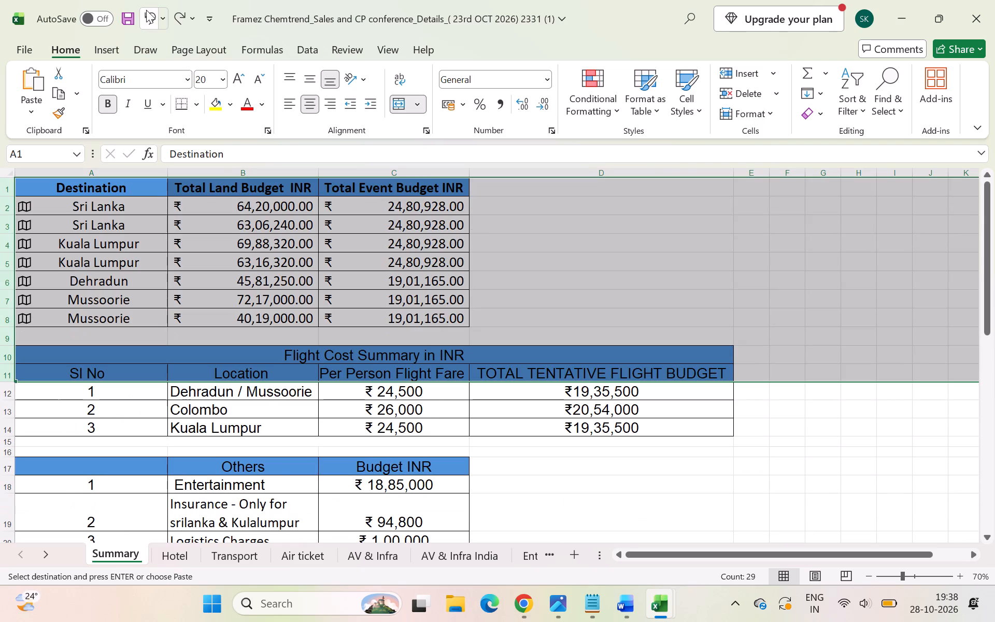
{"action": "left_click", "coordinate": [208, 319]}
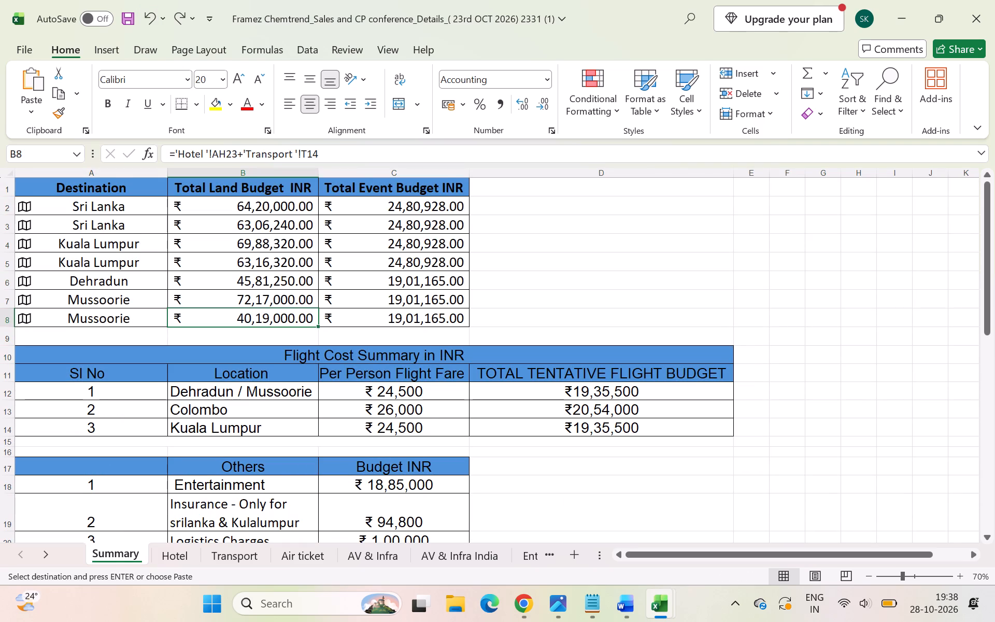
Merge the B and C amount cells separately for rows 23 to 26, Taj Samudra Colombo through Shangri-La Kuala Lumpur.
{"action": "scroll", "coordinate": [167, 213], "scroll_direction": "down", "scroll_amount": 4}
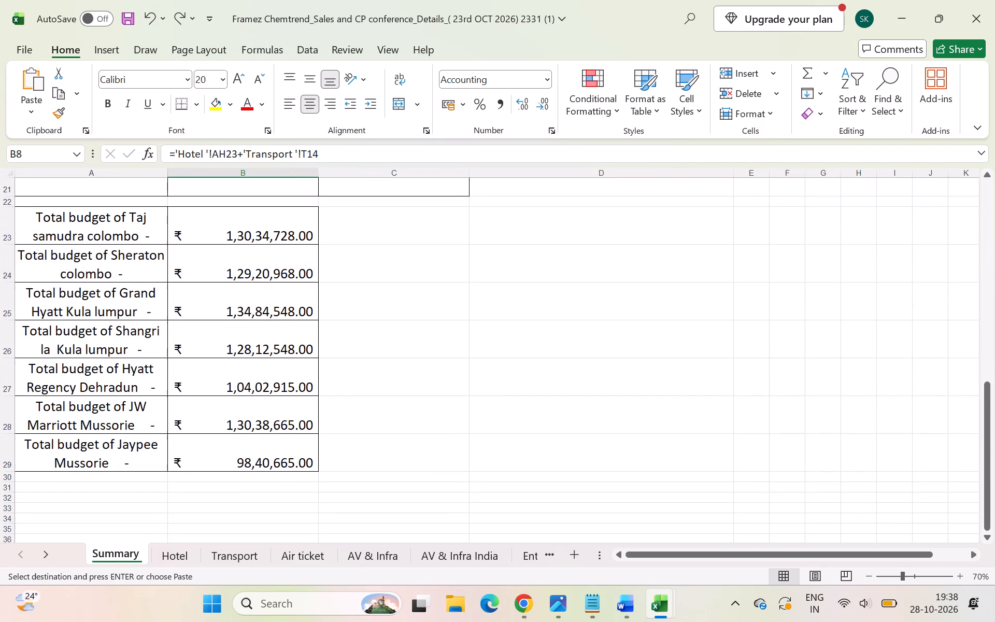
{"action": "scroll", "coordinate": [164, 228], "scroll_direction": "up", "scroll_amount": 1}
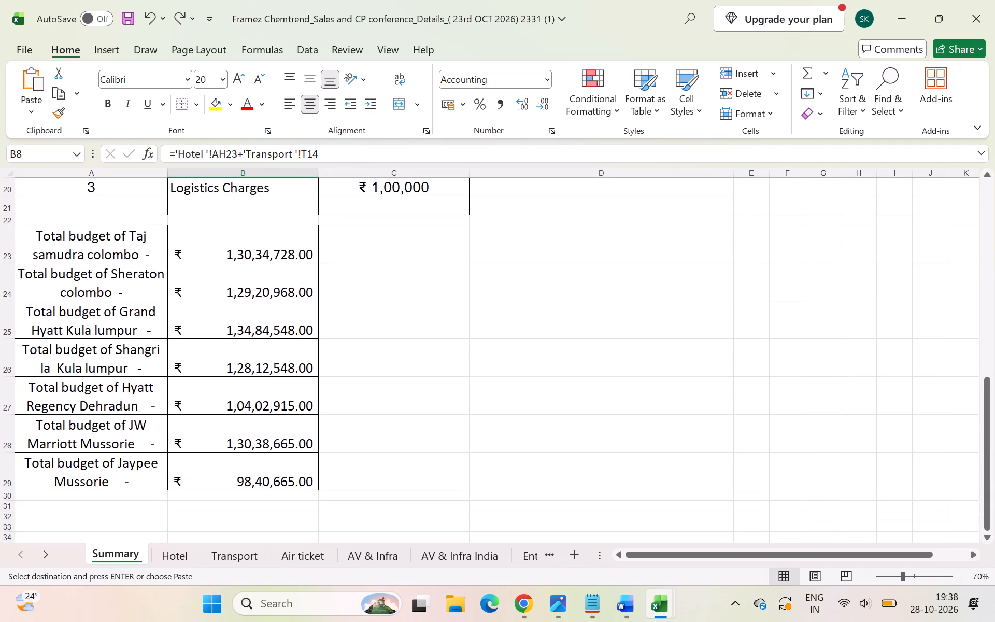
{"action": "left_click", "coordinate": [319, 229]}
{"action": "left_click_drag", "start_coordinate": [319, 229], "coordinate": [443, 227]}
{"action": "left_click_drag", "start_coordinate": [305, 256], "coordinate": [403, 246]}
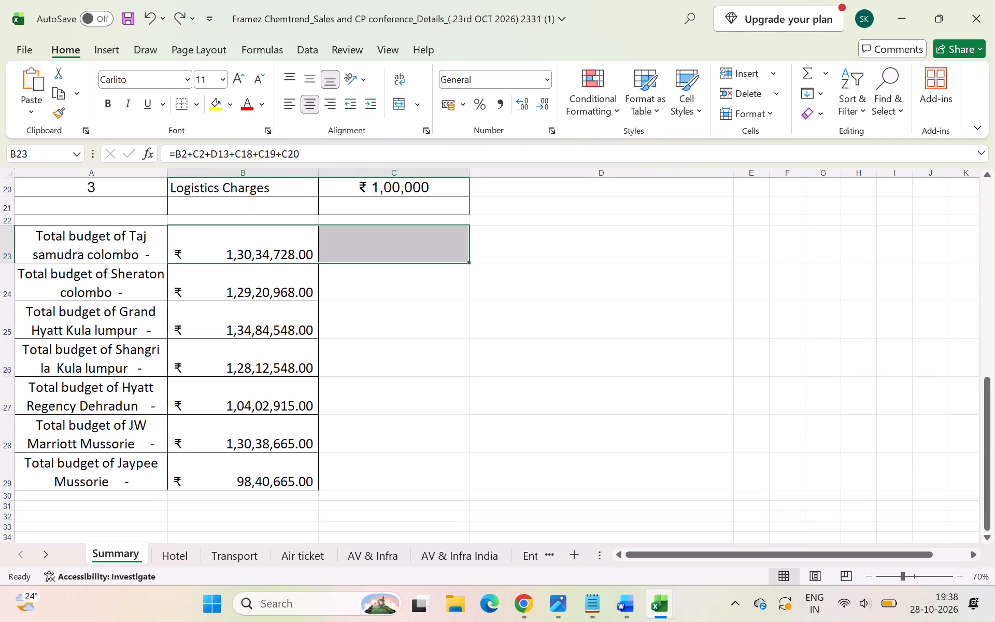
{"action": "left_click", "coordinate": [397, 104]}
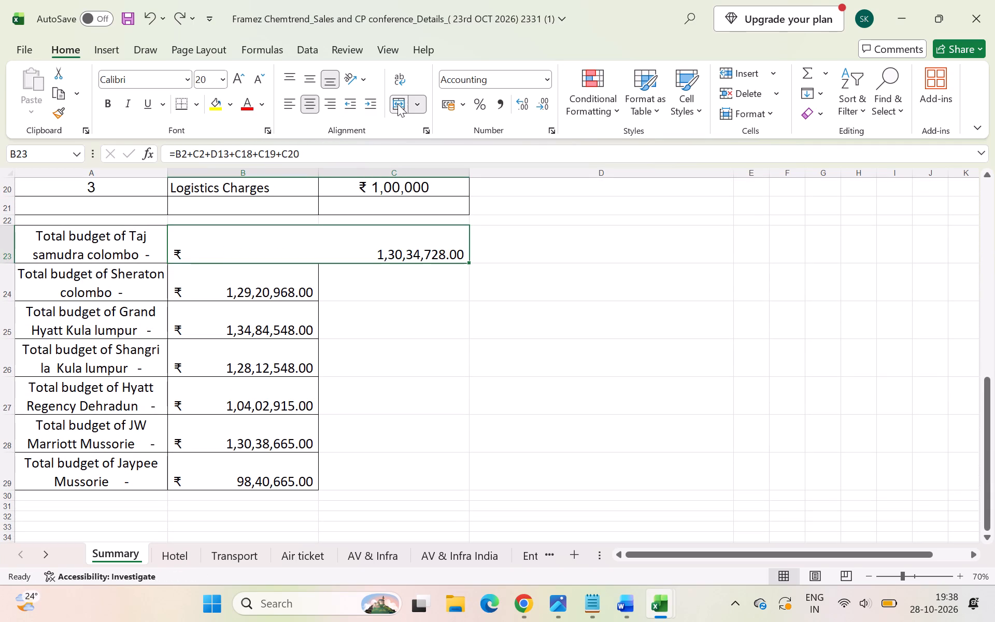
{"action": "left_click_drag", "start_coordinate": [267, 299], "coordinate": [399, 291]}
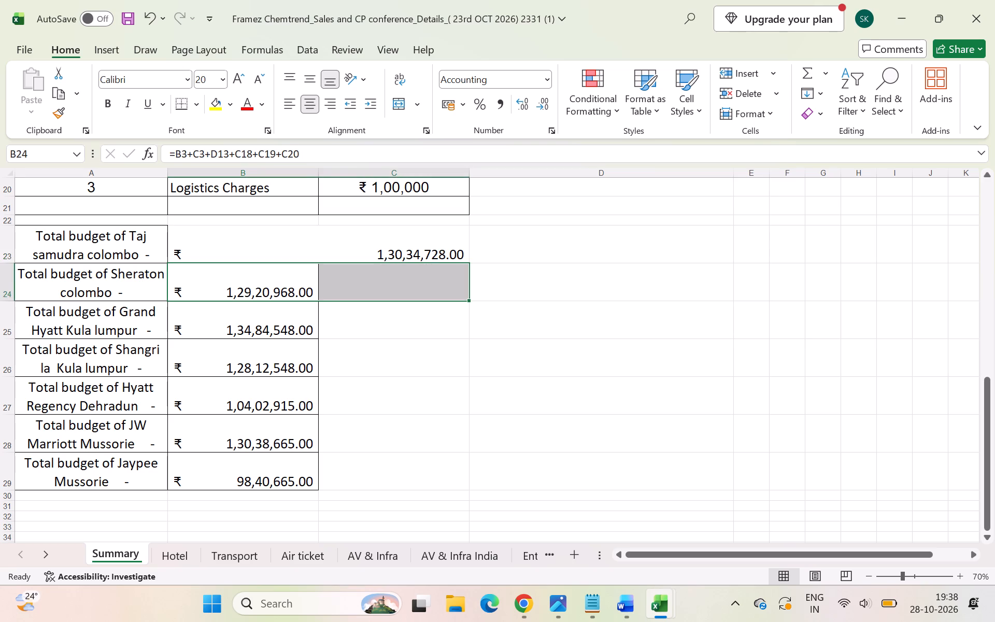
{"action": "left_click", "coordinate": [392, 105]}
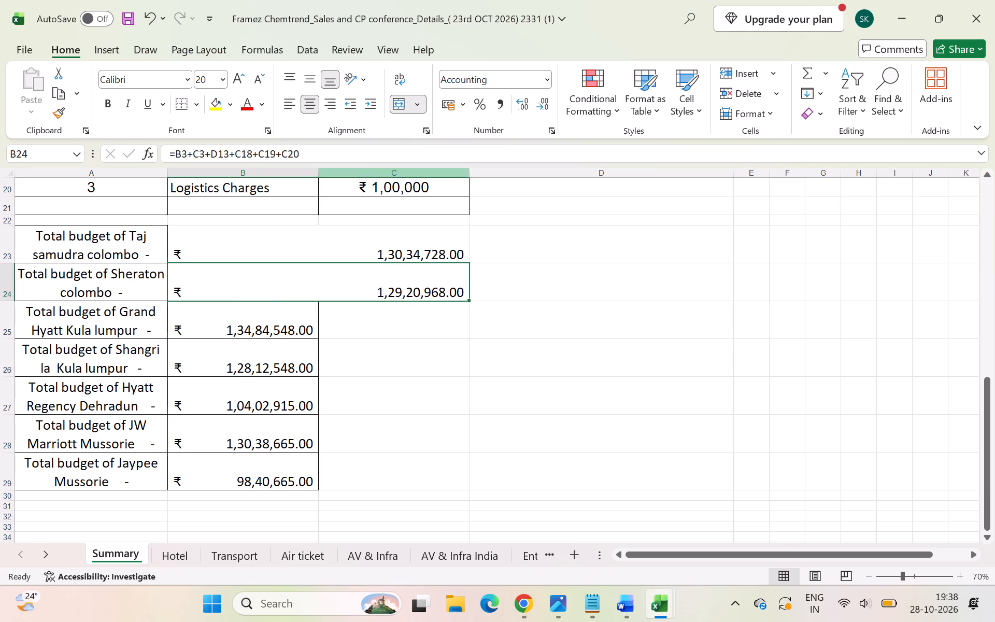
{"action": "left_click_drag", "start_coordinate": [289, 335], "coordinate": [408, 314]}
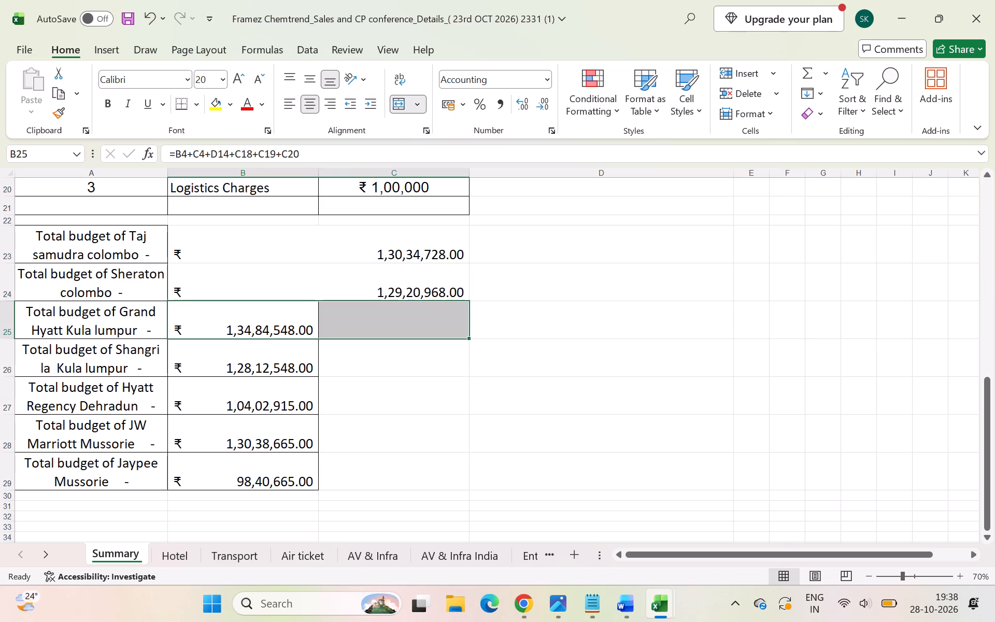
{"action": "left_click", "coordinate": [396, 102]}
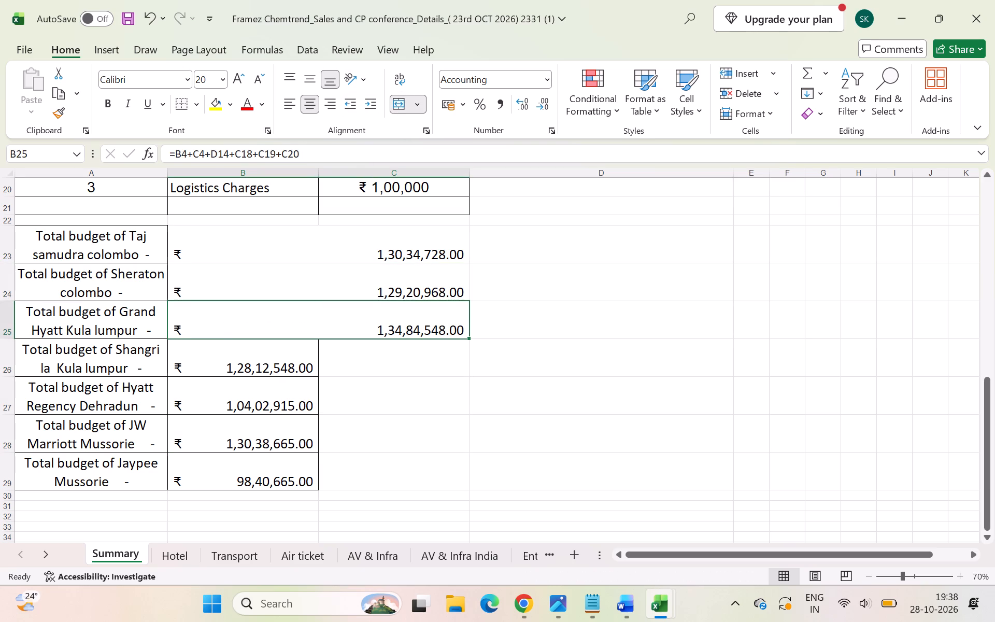
{"action": "left_click_drag", "start_coordinate": [296, 363], "coordinate": [397, 339]}
{"action": "left_click", "coordinate": [399, 113]}
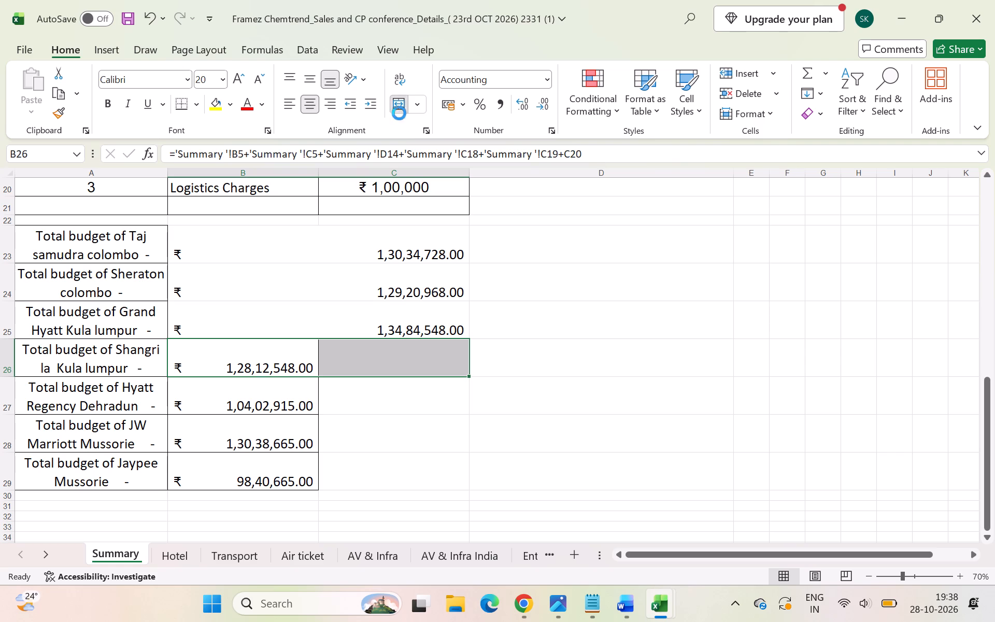
Merge the B and C amount cells separately for rows 27 to 29, Hyatt Regency Dehradun through Jaypee Mussoorie.
{"action": "left_click_drag", "start_coordinate": [314, 399], "coordinate": [386, 388]}
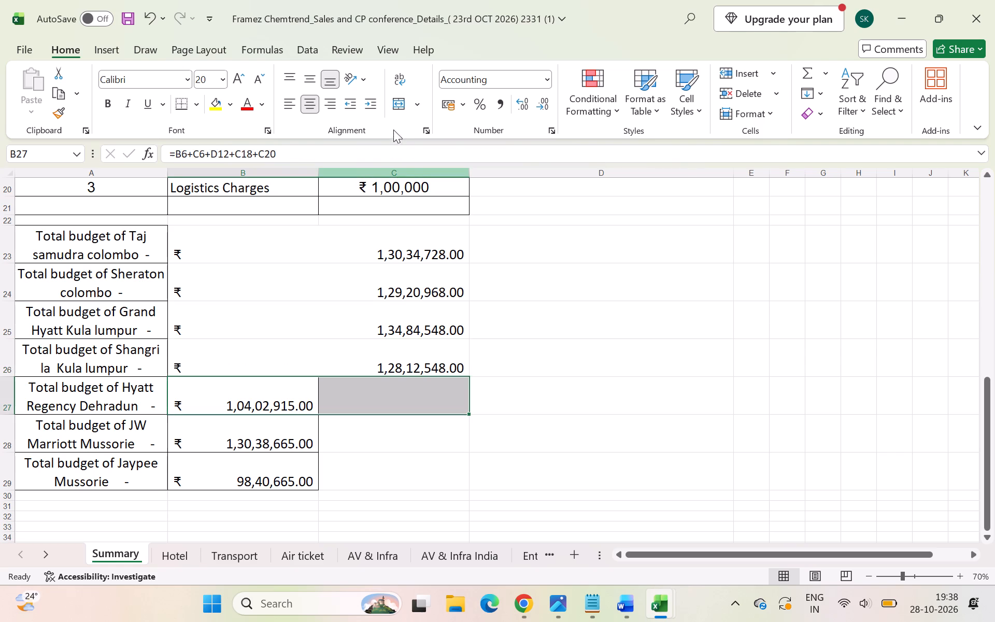
{"action": "left_click", "coordinate": [400, 107]}
{"action": "left_click_drag", "start_coordinate": [295, 453], "coordinate": [389, 447]}
{"action": "left_click", "coordinate": [389, 447]}
{"action": "left_click_drag", "start_coordinate": [295, 445], "coordinate": [347, 431]}
{"action": "left_click", "coordinate": [395, 95]}
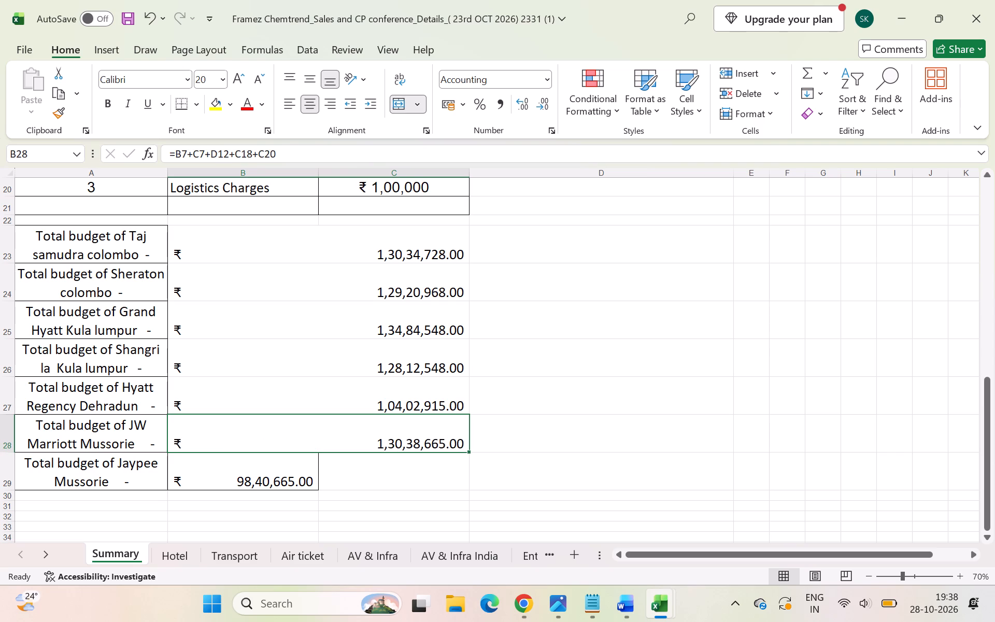
{"action": "left_click_drag", "start_coordinate": [280, 477], "coordinate": [364, 467]}
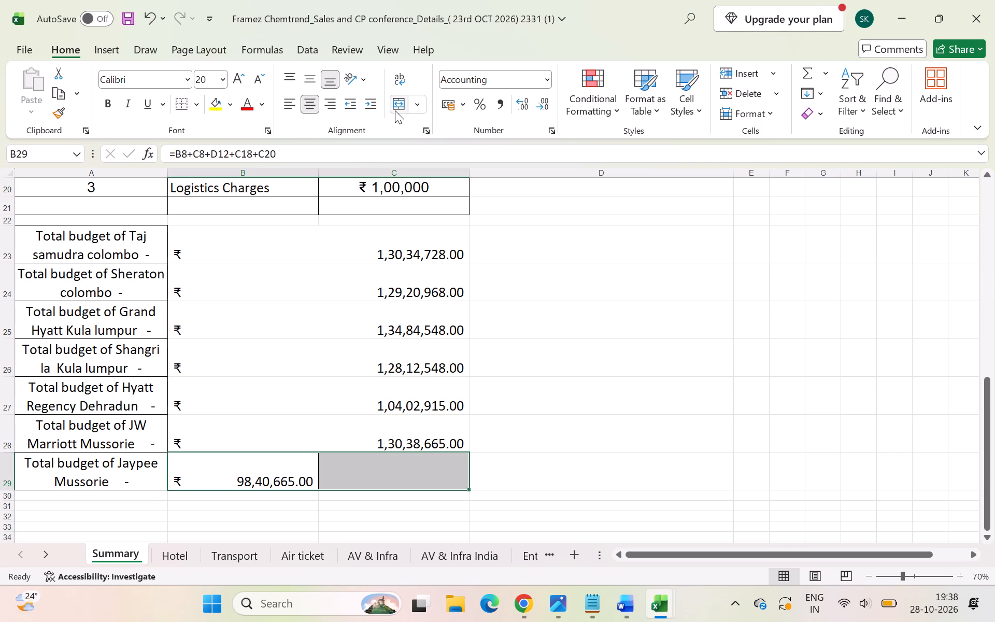
{"action": "left_click", "coordinate": [395, 110]}
Try centre and left alignment on the merged hotel total amounts in rows 23 to 29.
{"action": "left_click_drag", "start_coordinate": [365, 247], "coordinate": [352, 472]}
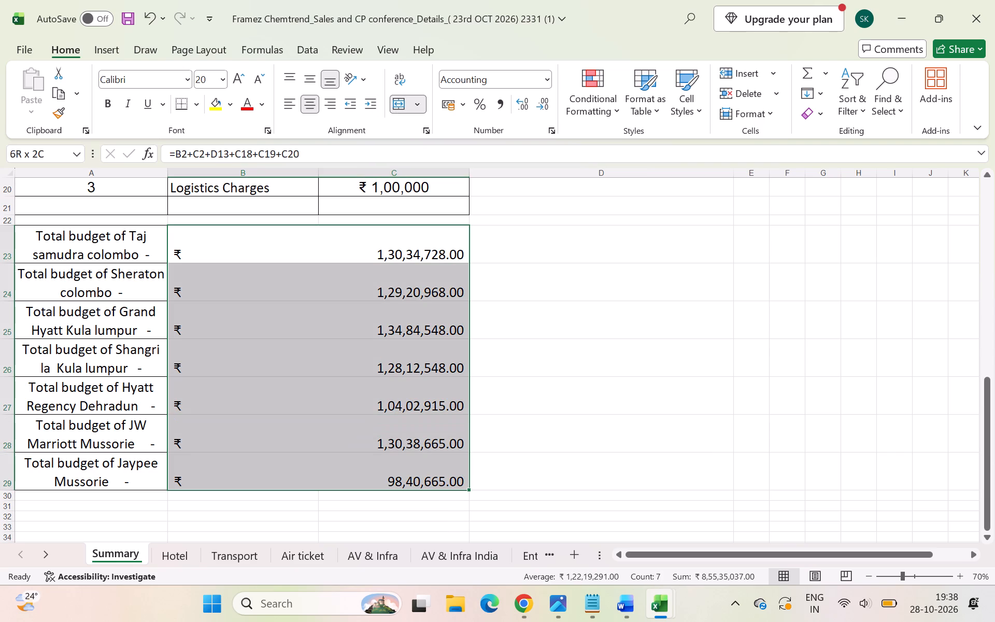
{"action": "left_click_drag", "start_coordinate": [352, 472], "coordinate": [351, 479]}
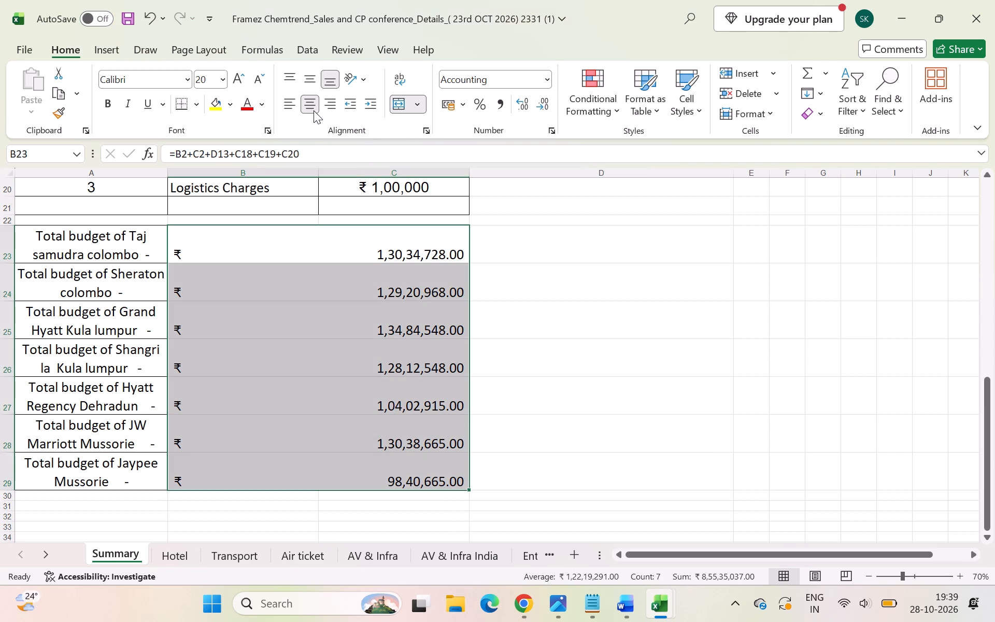
{"action": "left_click", "coordinate": [314, 110]}
{"action": "double_click", "coordinate": [314, 110]}
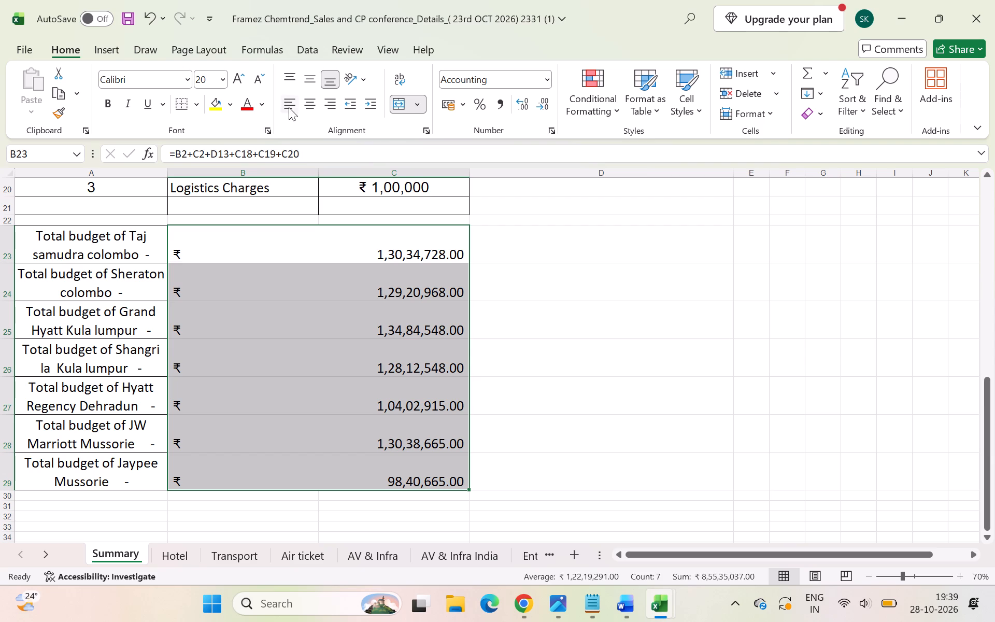
{"action": "left_click", "coordinate": [293, 106]}
{"action": "left_click", "coordinate": [293, 106]}
{"action": "left_click", "coordinate": [575, 244]}
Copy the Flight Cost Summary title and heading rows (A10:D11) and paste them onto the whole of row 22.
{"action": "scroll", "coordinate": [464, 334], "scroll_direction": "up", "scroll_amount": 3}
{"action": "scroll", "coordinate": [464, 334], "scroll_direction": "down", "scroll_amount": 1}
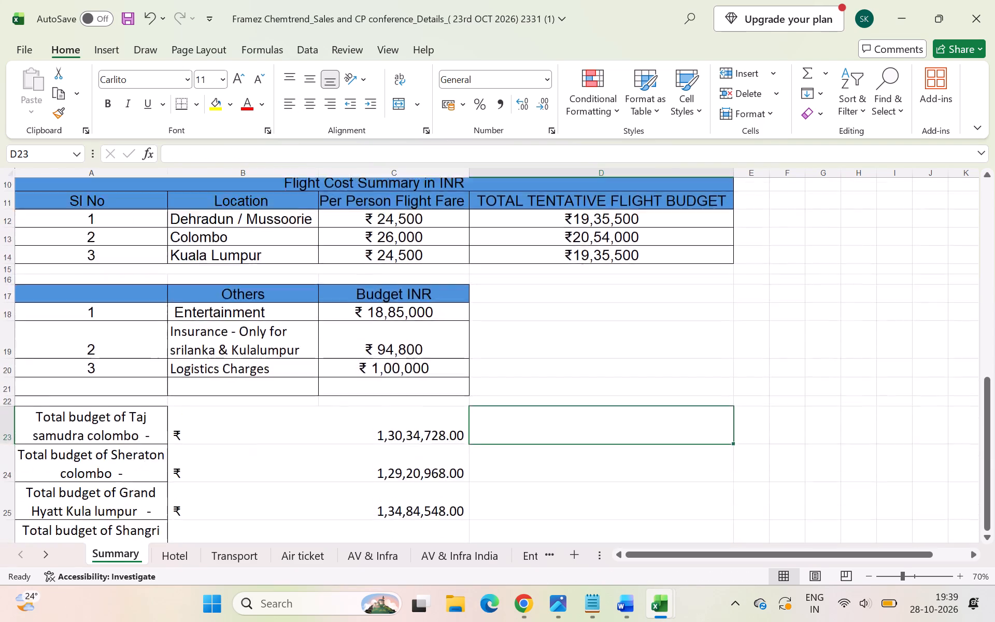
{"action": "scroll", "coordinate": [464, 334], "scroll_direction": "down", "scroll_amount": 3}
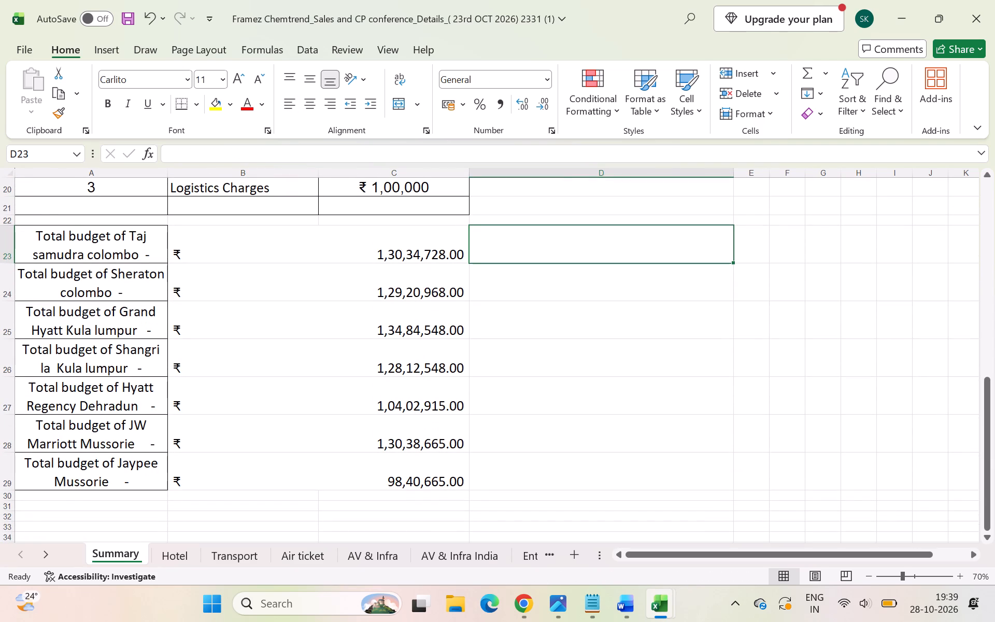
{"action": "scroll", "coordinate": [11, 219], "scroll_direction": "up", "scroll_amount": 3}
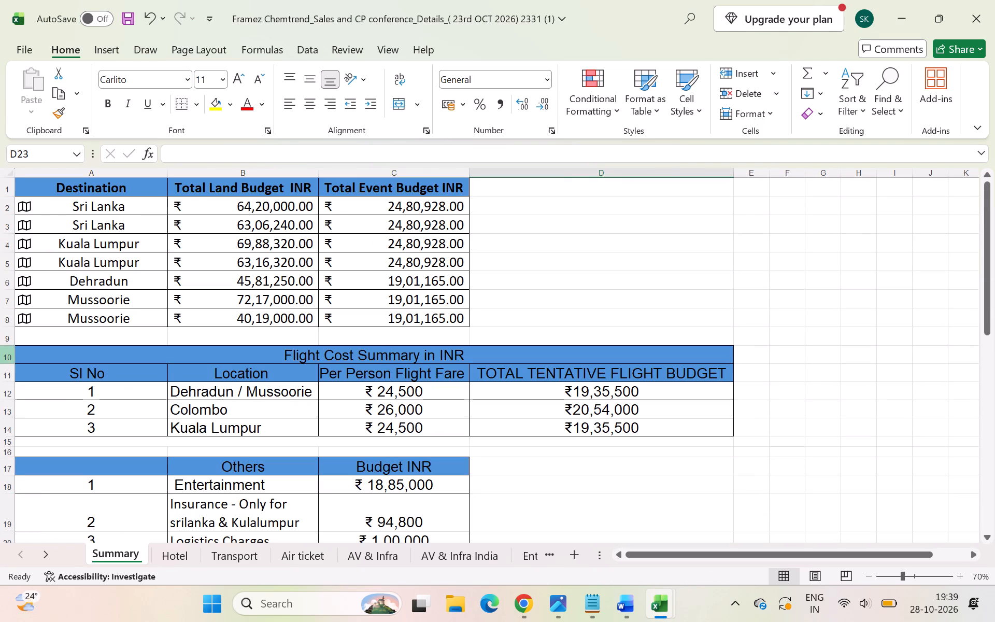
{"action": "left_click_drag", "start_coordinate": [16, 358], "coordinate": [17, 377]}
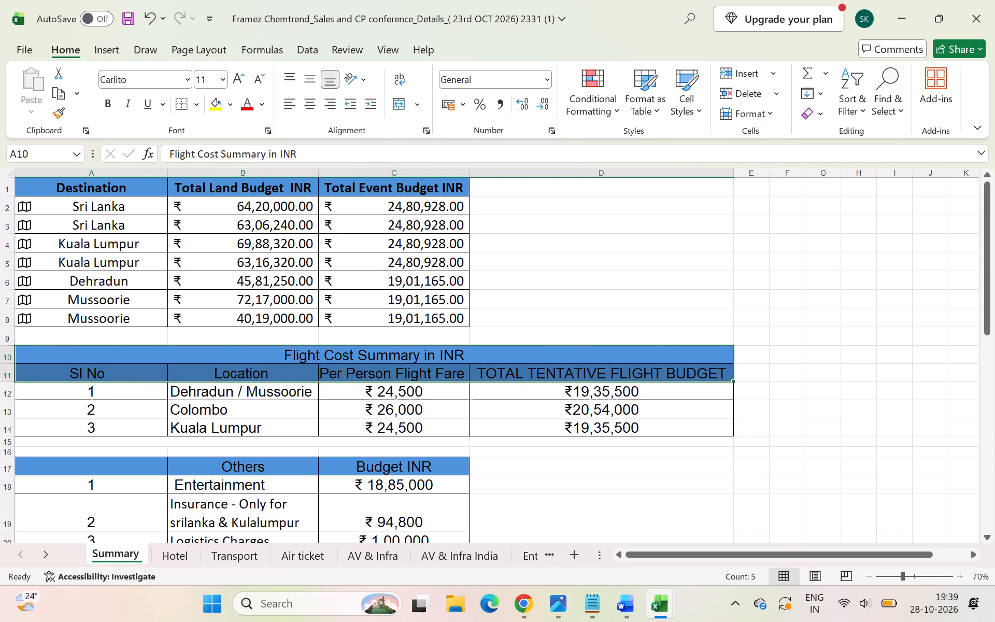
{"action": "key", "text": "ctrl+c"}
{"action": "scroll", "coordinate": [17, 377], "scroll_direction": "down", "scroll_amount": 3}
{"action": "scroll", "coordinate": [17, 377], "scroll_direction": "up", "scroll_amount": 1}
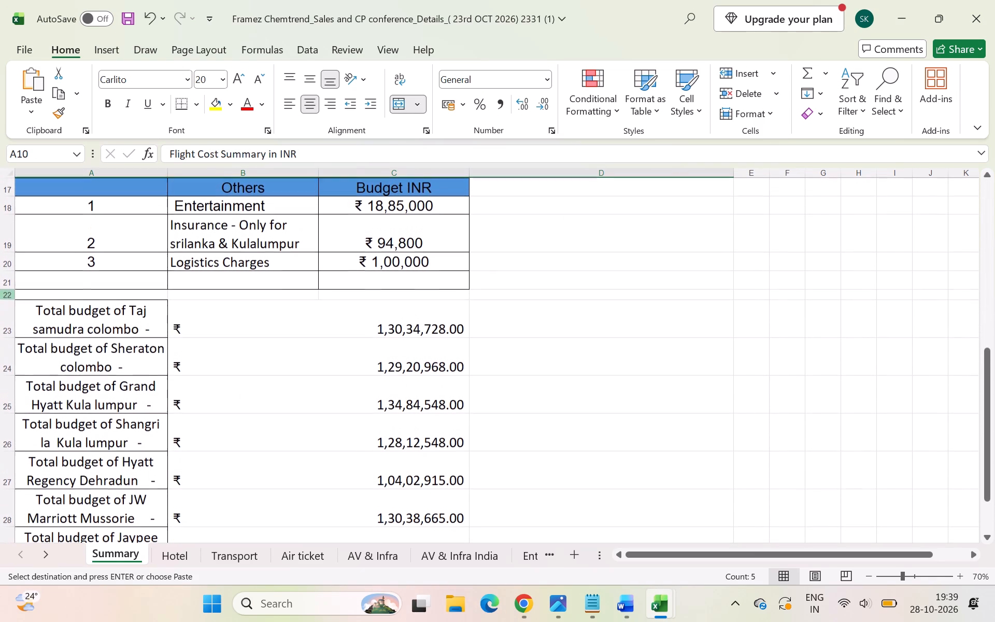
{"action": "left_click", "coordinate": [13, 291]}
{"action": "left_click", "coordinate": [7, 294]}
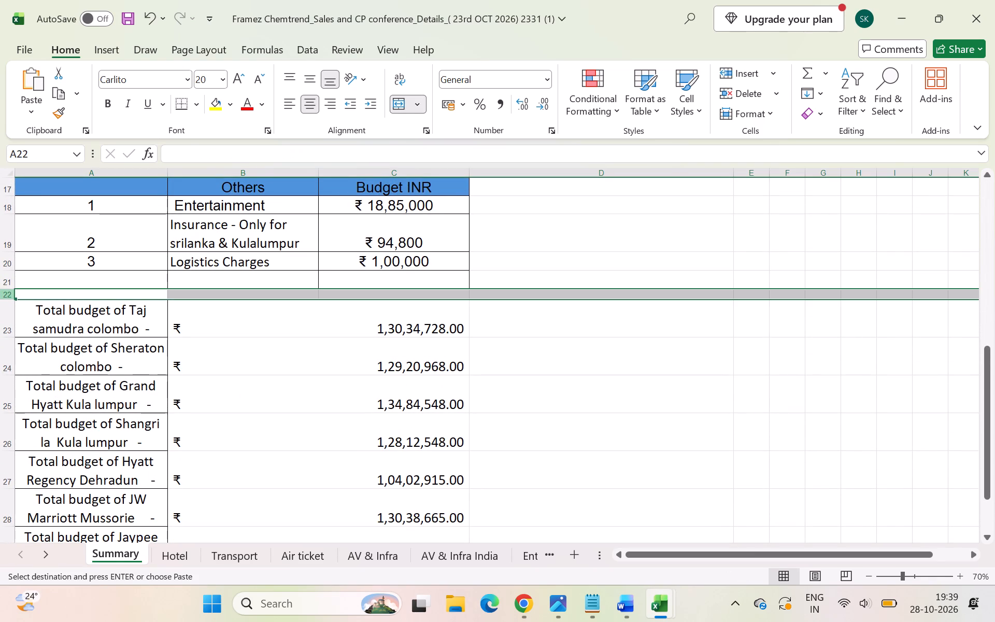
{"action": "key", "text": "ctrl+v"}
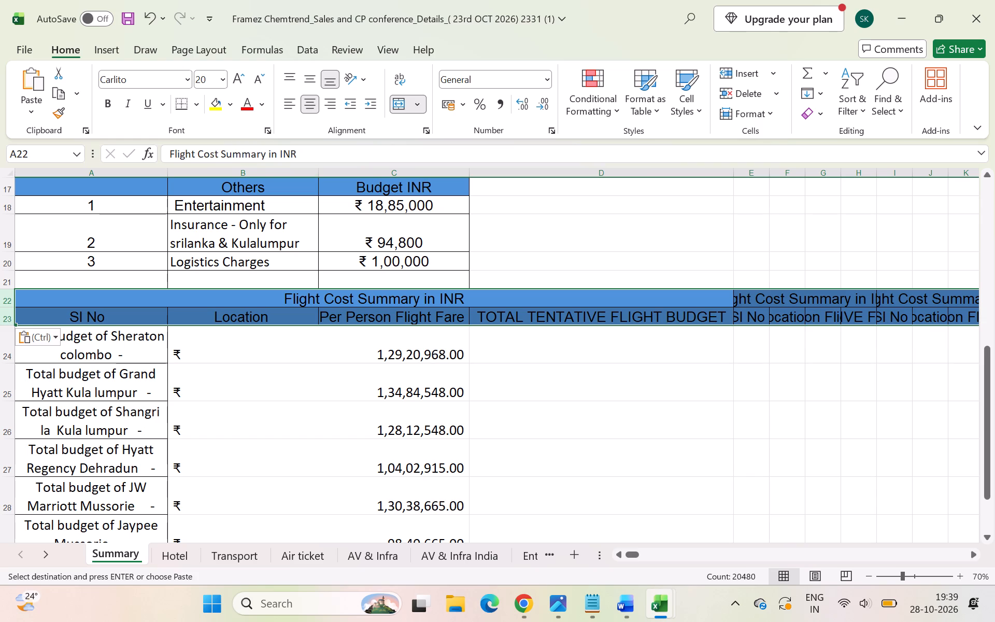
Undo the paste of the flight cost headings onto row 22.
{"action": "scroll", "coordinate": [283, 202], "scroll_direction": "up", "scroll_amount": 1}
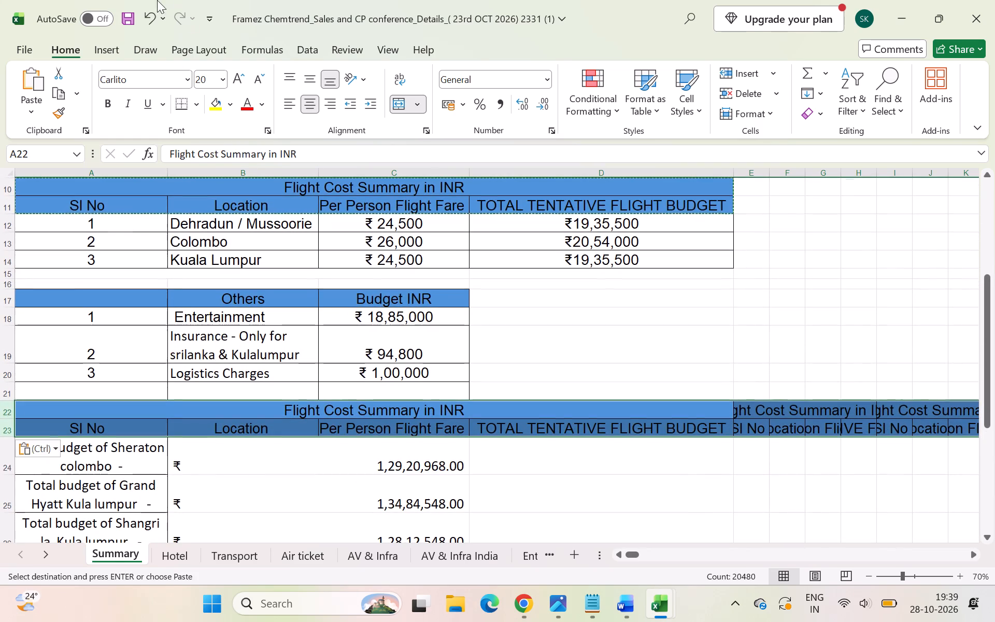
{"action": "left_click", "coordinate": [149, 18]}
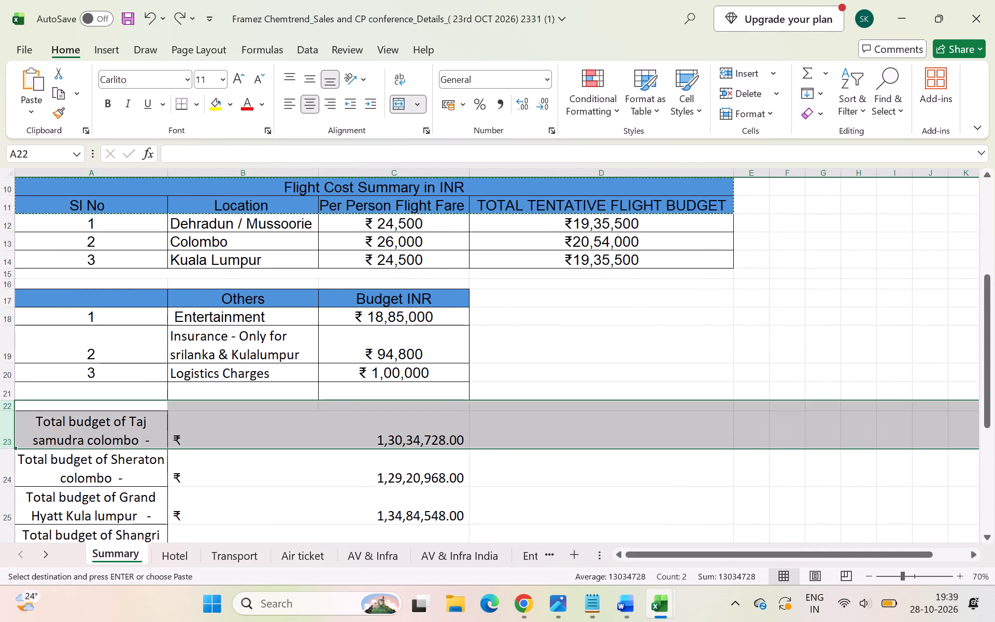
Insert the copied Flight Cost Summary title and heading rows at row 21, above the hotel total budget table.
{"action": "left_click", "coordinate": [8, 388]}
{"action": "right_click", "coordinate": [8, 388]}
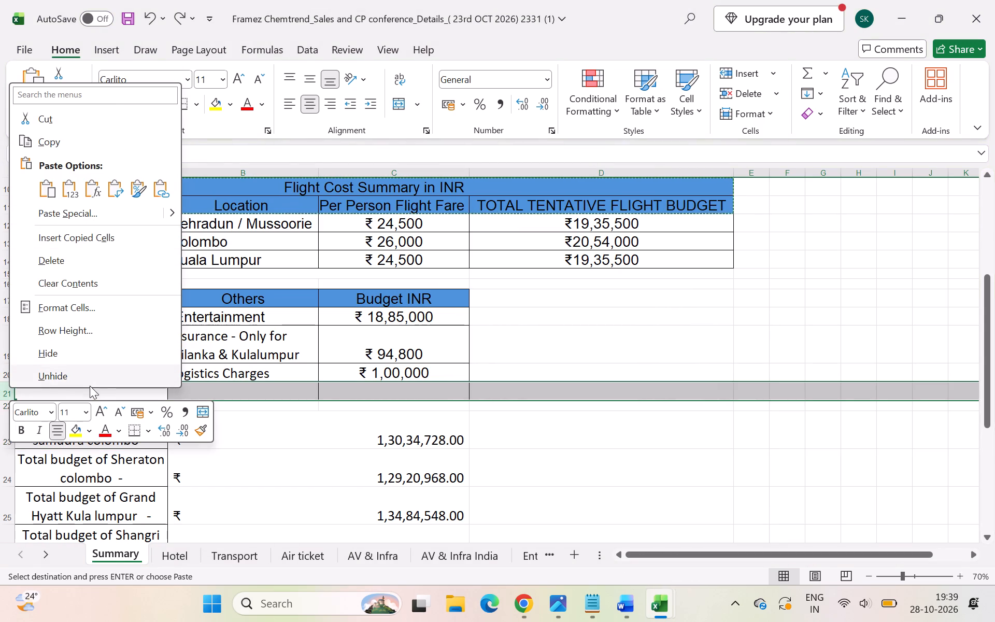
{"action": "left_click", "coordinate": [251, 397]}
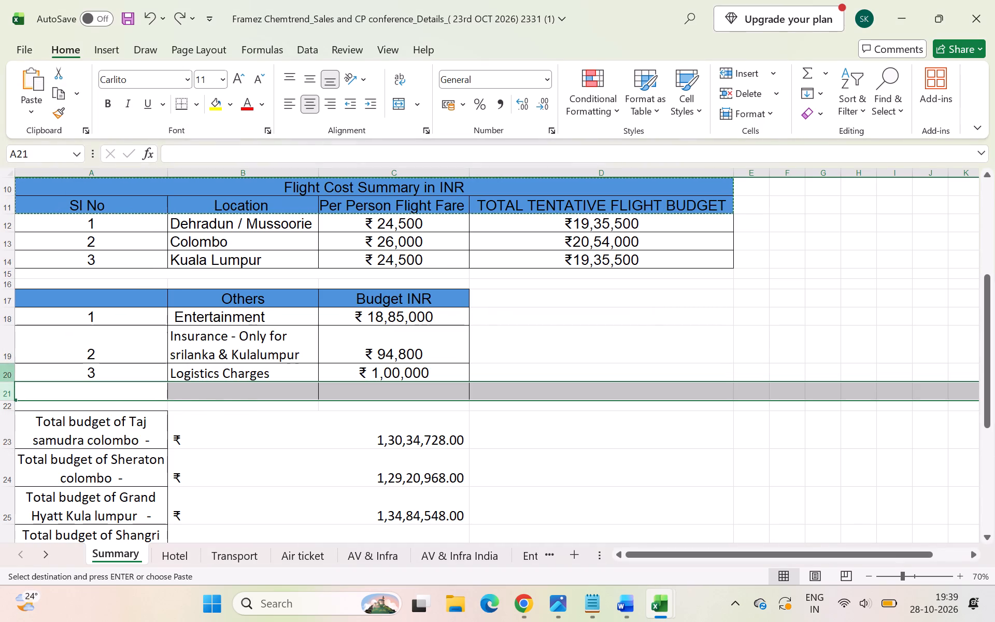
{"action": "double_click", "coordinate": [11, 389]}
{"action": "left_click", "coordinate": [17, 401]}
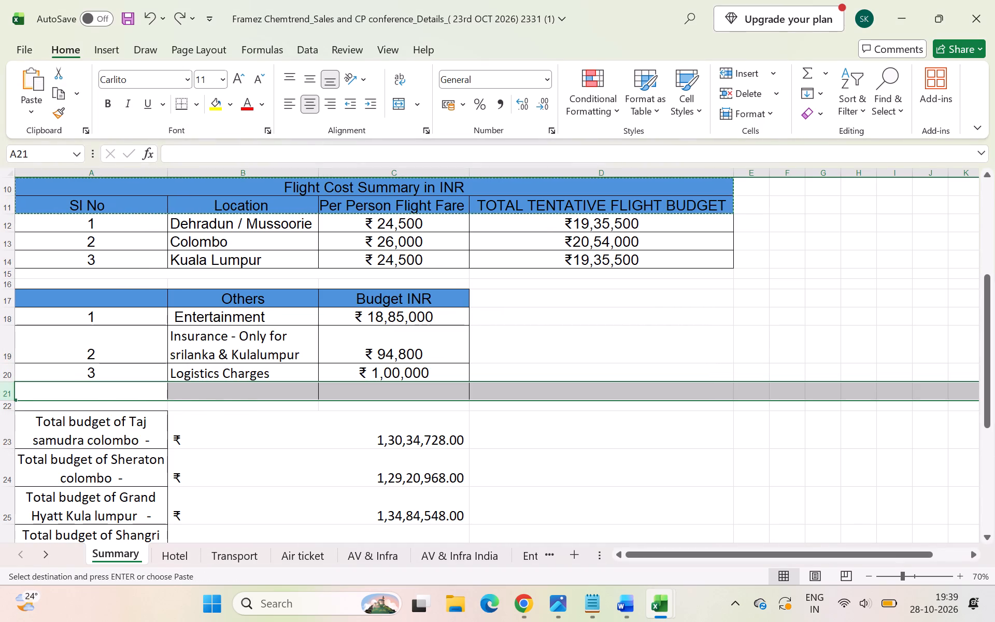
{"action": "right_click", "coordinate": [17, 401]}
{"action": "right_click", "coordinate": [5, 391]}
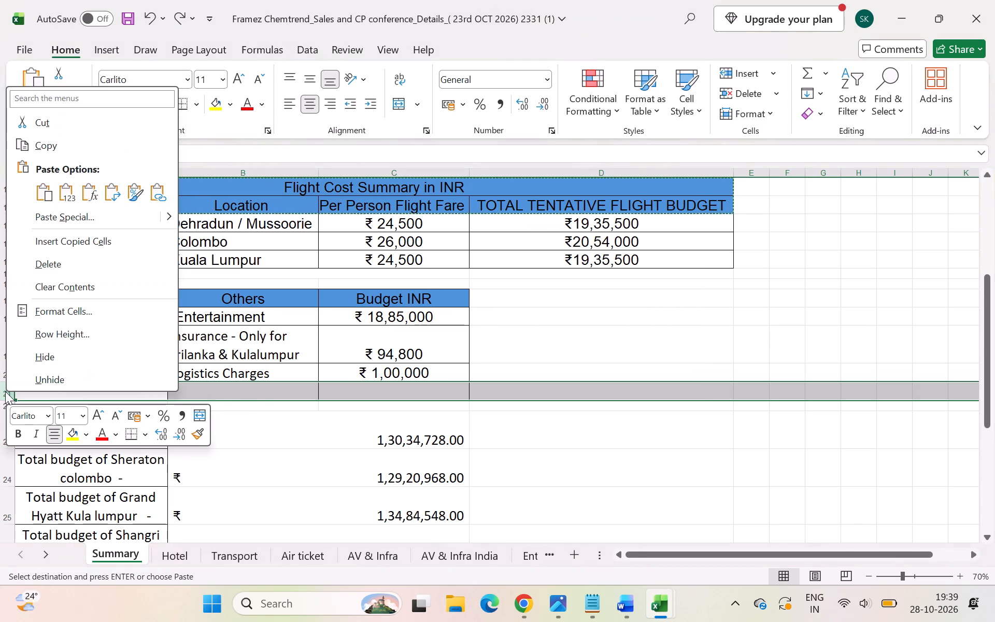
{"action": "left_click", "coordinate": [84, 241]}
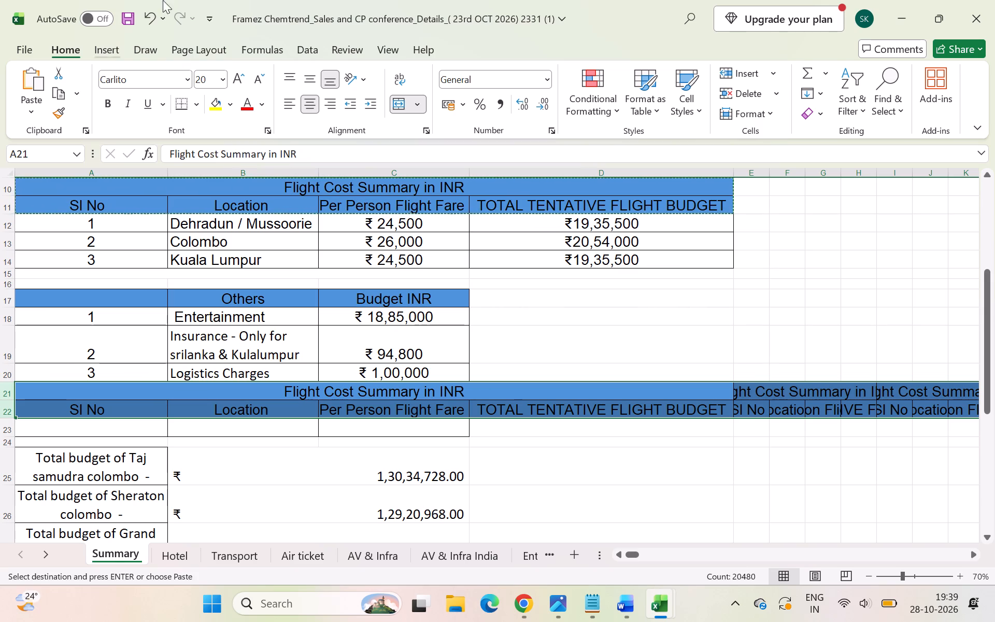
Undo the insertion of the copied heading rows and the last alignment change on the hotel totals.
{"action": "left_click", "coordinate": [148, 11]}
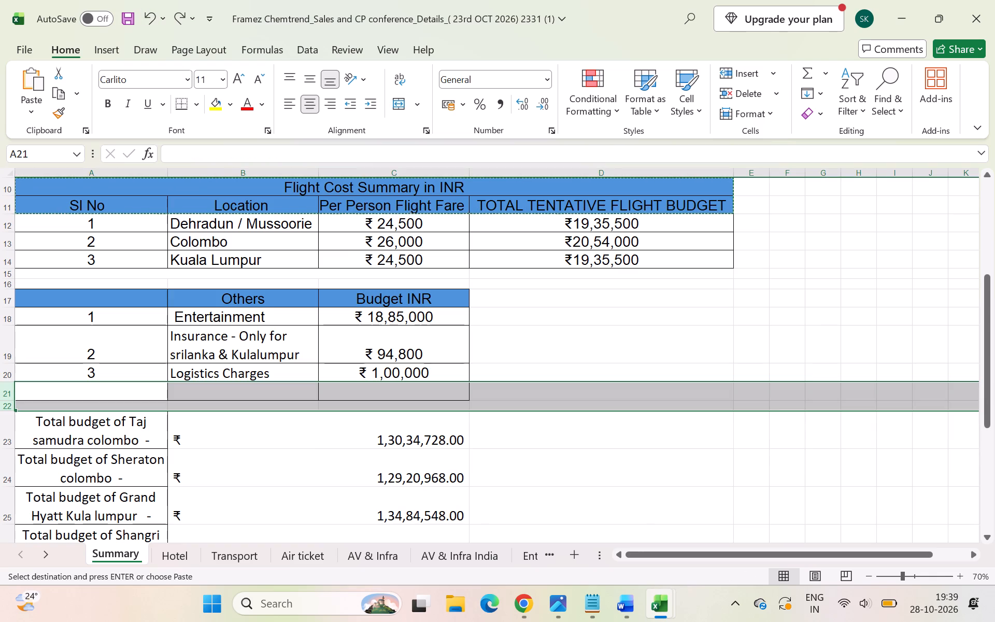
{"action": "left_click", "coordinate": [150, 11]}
Close the Framez Chemtrend conference workbook without saving its changes.
{"action": "left_click", "coordinate": [969, 22]}
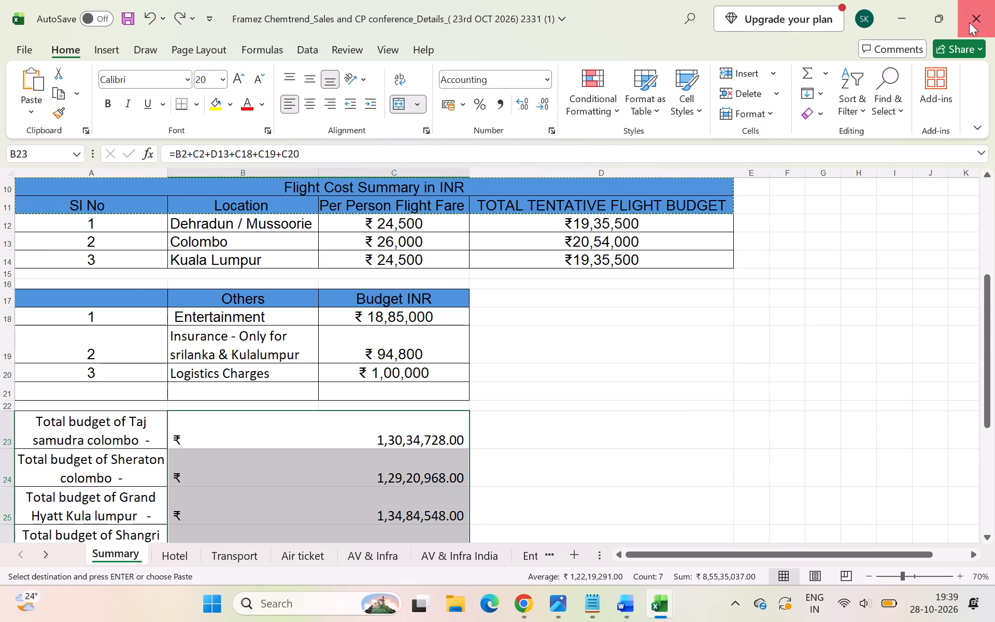
{"action": "left_click", "coordinate": [564, 412]}
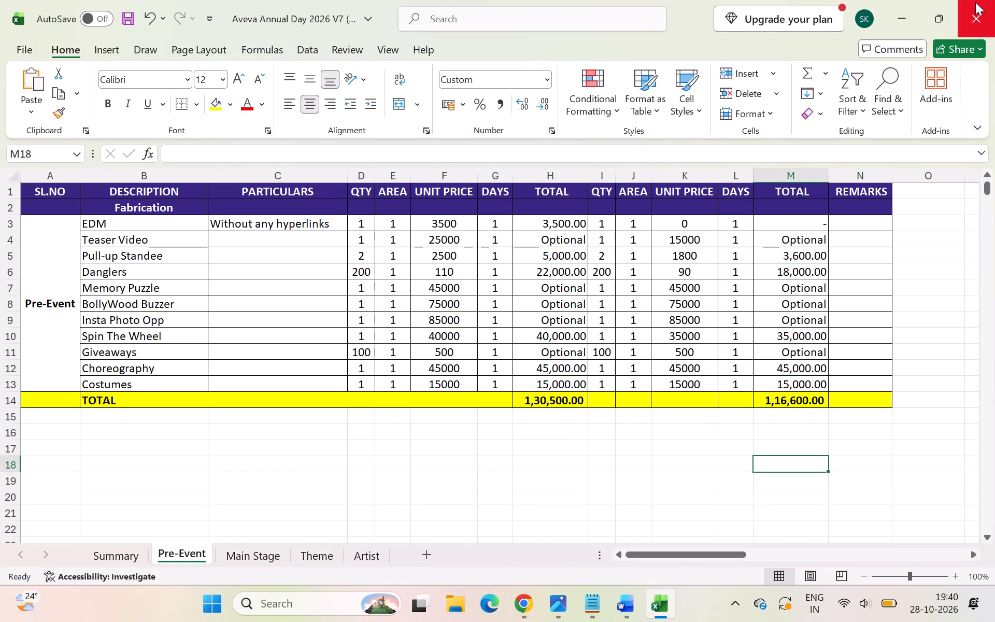
Close the Aveva Annual Day 2026 V7 workbook without saving its changes.
{"action": "left_click", "coordinate": [960, 16]}
{"action": "left_click", "coordinate": [574, 418]}
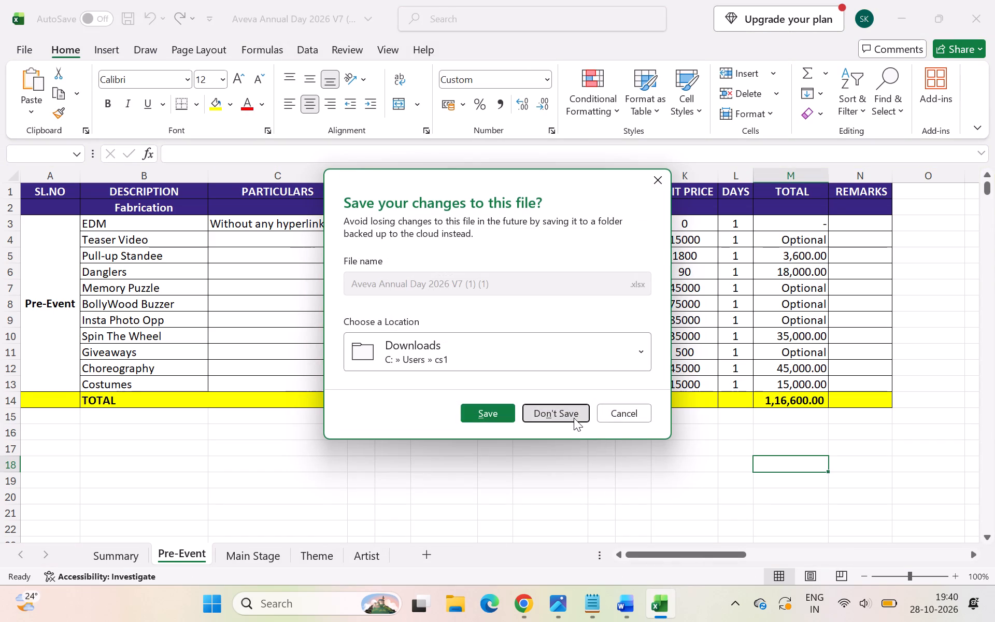
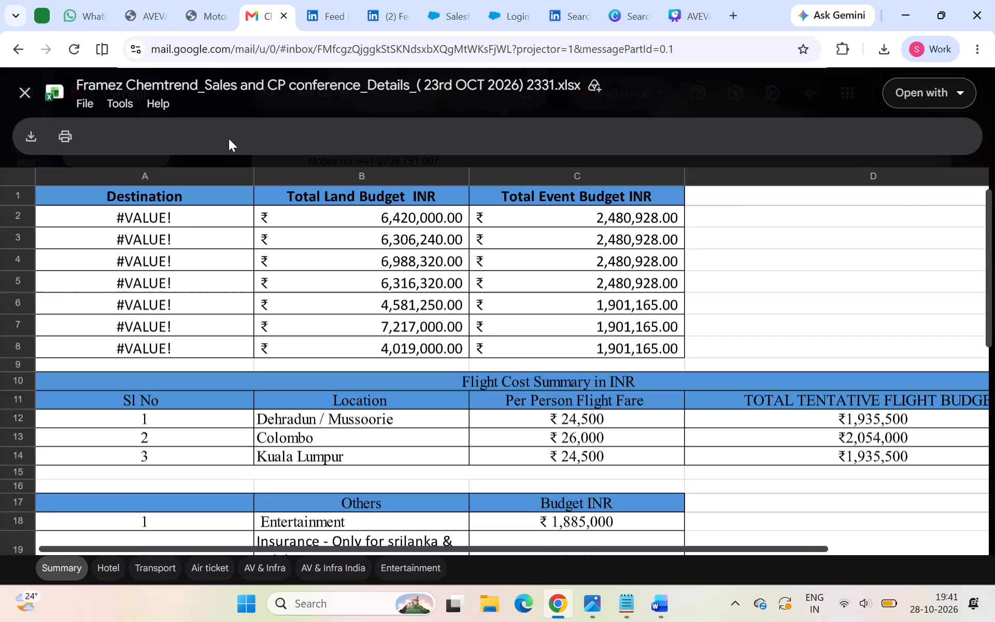
Download the Framez Chemtrend Sales and CP conference workbook from the Gmail attachment preview.
{"action": "left_click", "coordinate": [229, 138]}
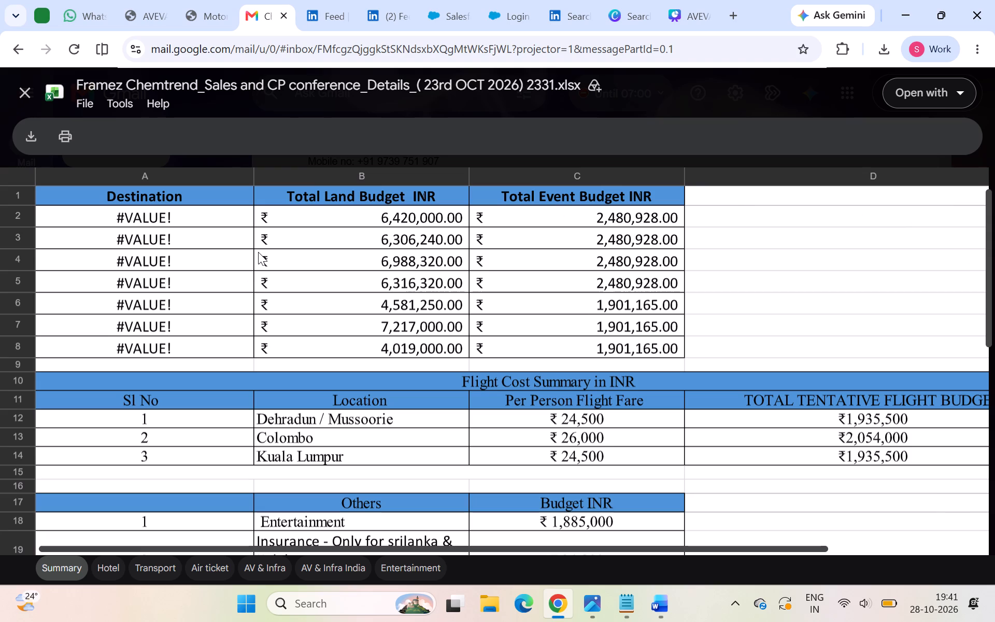
{"action": "left_click", "coordinate": [29, 140]}
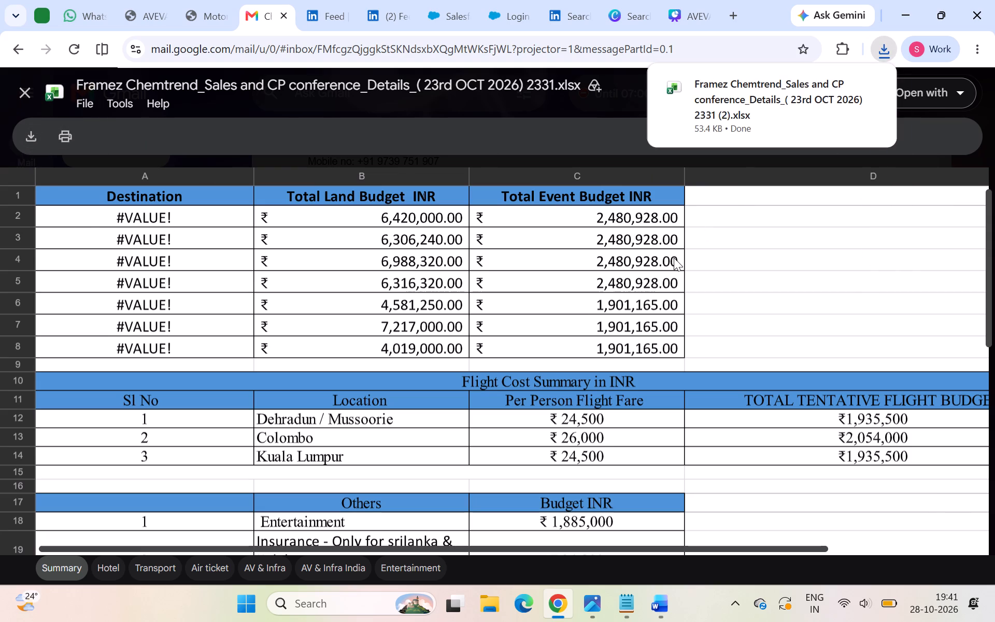
Look over the Summary sheet down to the hotel total budgets, and close the attachment preview to return to the email.
{"action": "scroll", "coordinate": [674, 258], "scroll_direction": "down", "scroll_amount": 4}
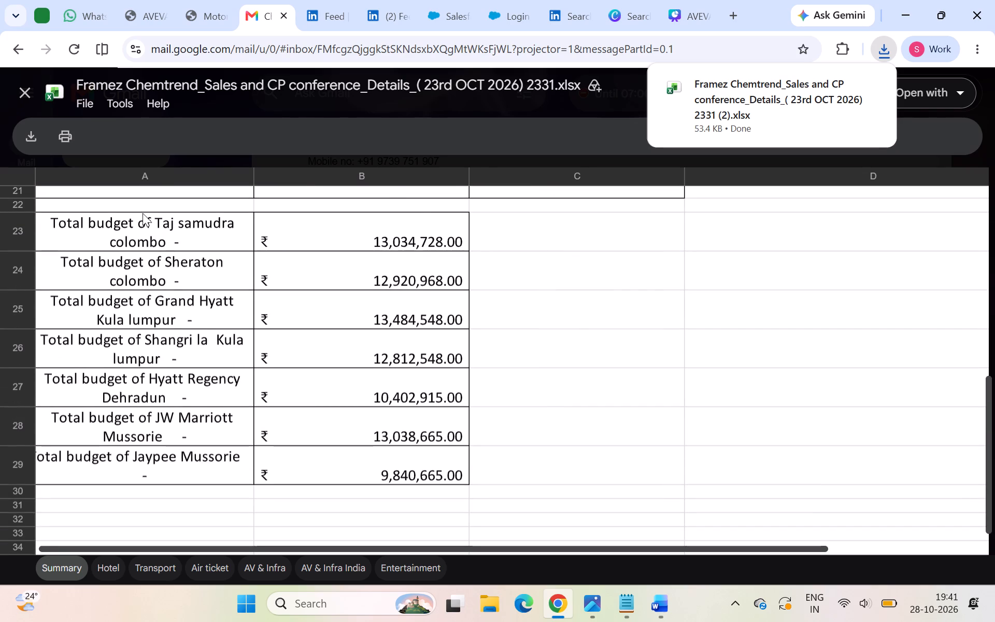
{"action": "scroll", "coordinate": [206, 310], "scroll_direction": "up", "scroll_amount": 4}
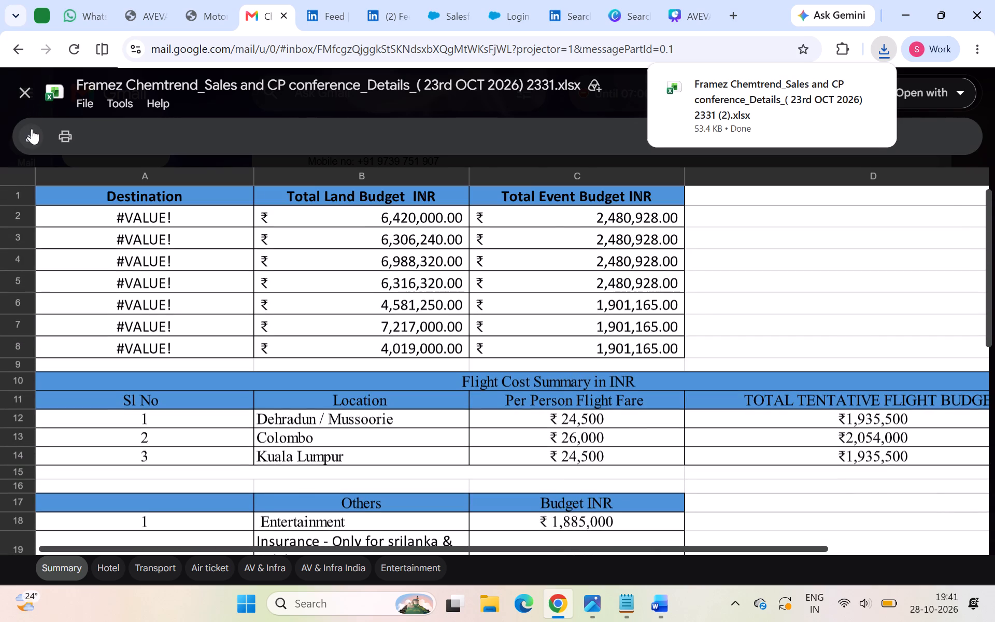
{"action": "left_click", "coordinate": [29, 102]}
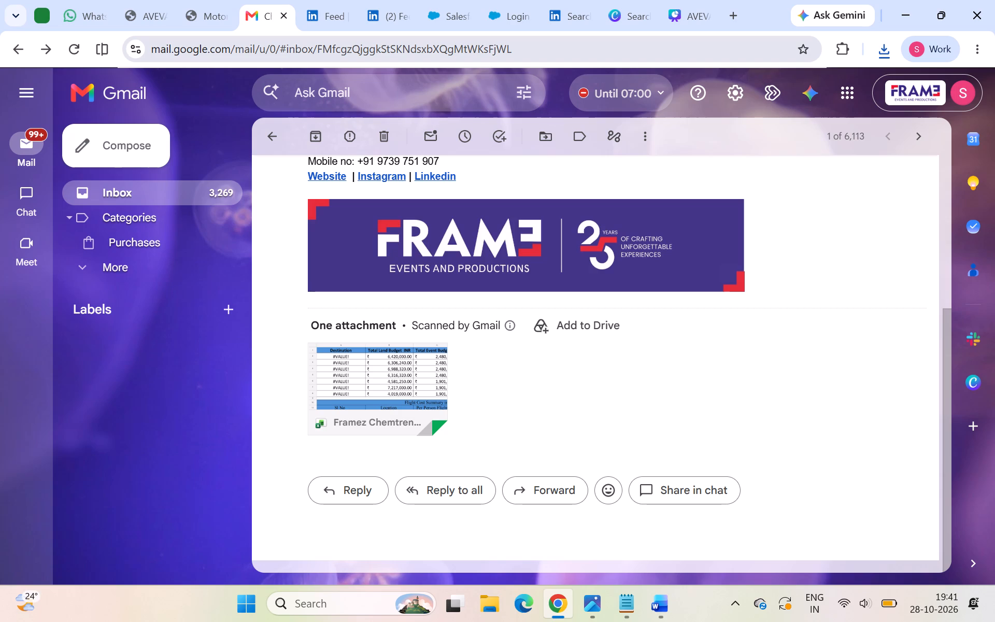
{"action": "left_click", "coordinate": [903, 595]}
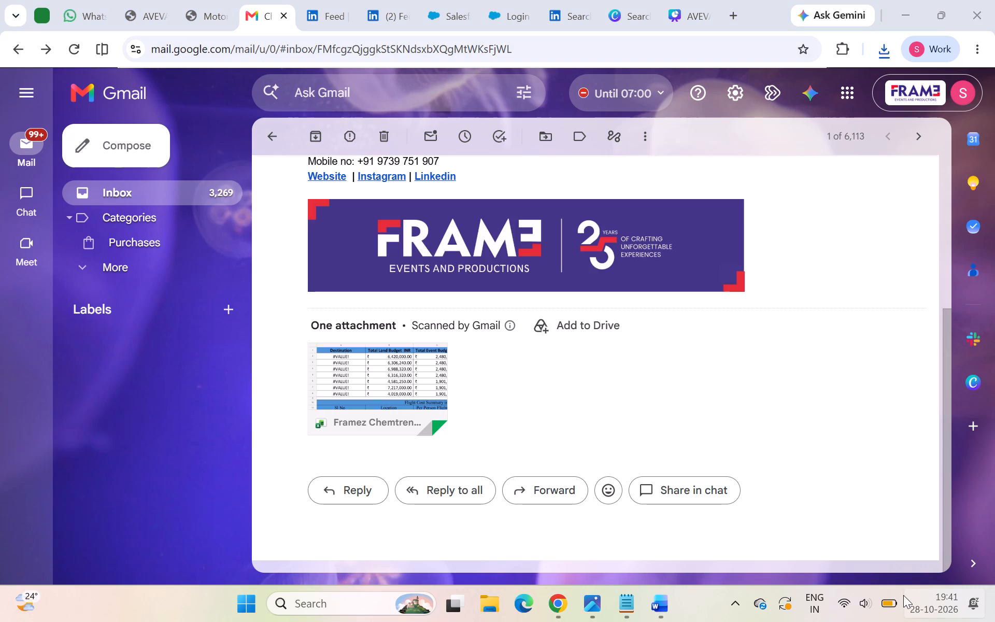
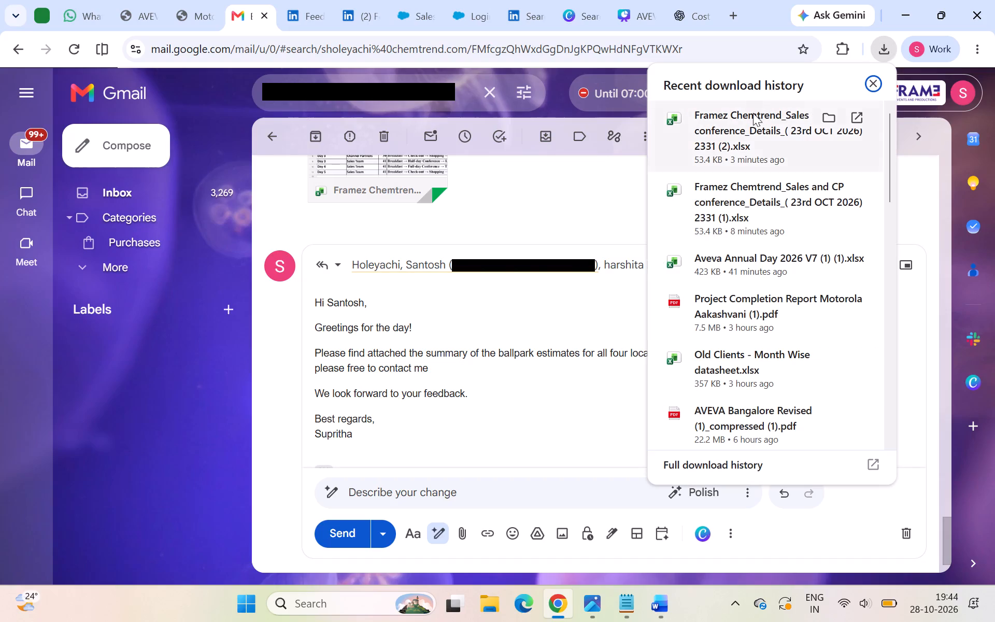
{"action": "left_click_drag", "start_coordinate": [753, 116], "coordinate": [464, 440]}
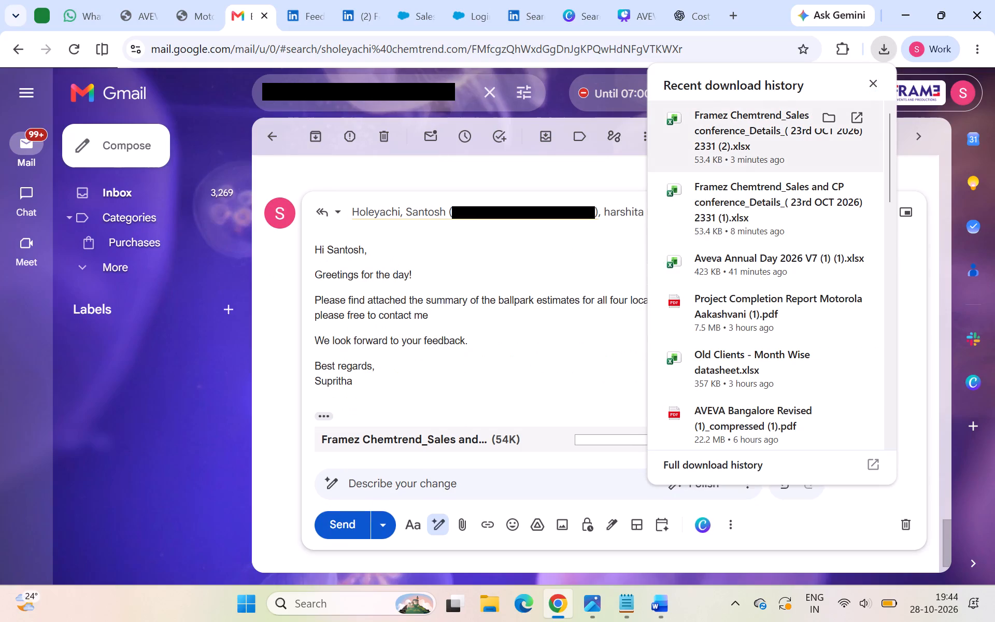
Open the downloaded workbook in Excel, check the hotel-wise total budgets on the Summary sheet, and close it.
{"action": "double_click", "coordinate": [802, 134]}
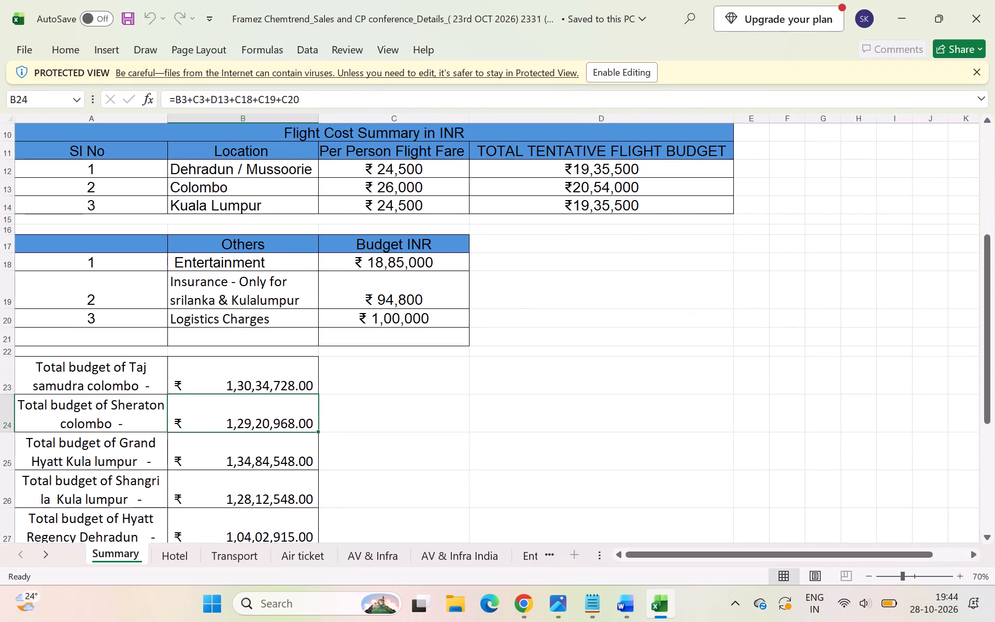
{"action": "scroll", "coordinate": [616, 238], "scroll_direction": "down", "scroll_amount": 2}
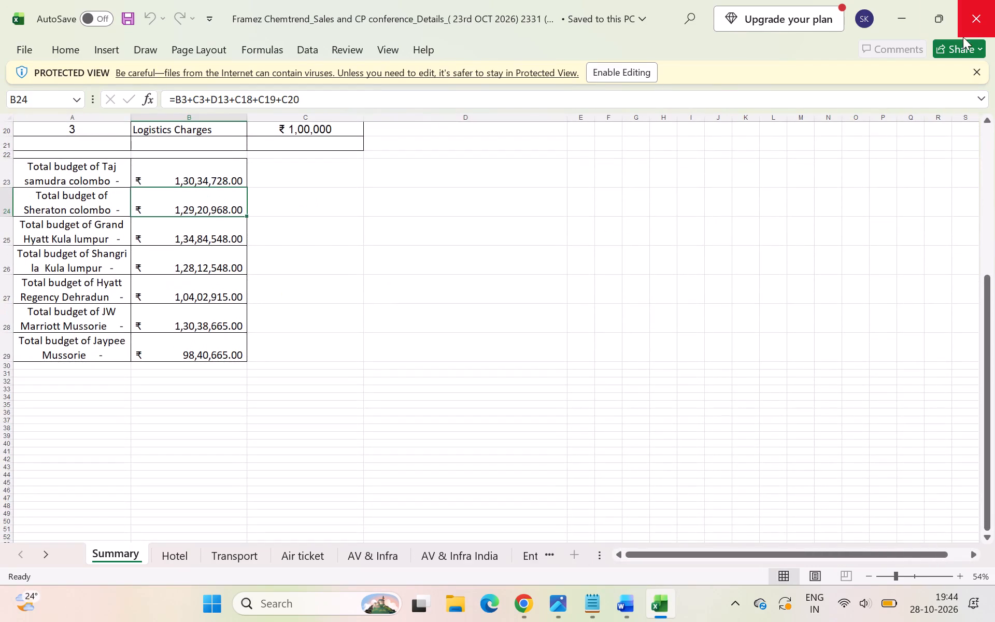
{"action": "left_click", "coordinate": [984, 35]}
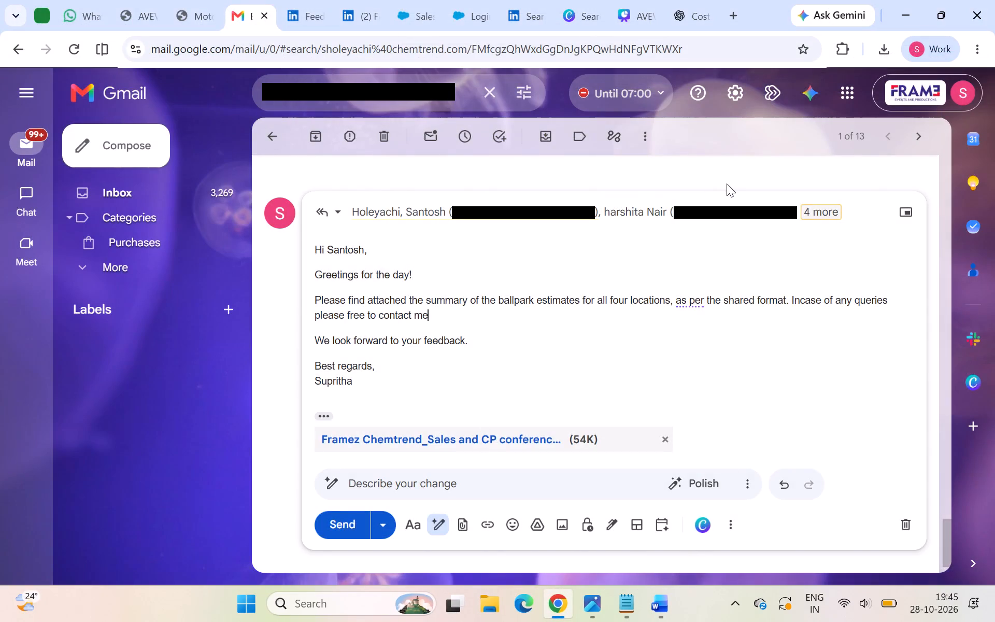
Replace the second Cc recipient of the reply, listed after Harshita, with the contact found by "suha".
{"action": "left_click", "coordinate": [709, 217]}
{"action": "left_click", "coordinate": [580, 453]}
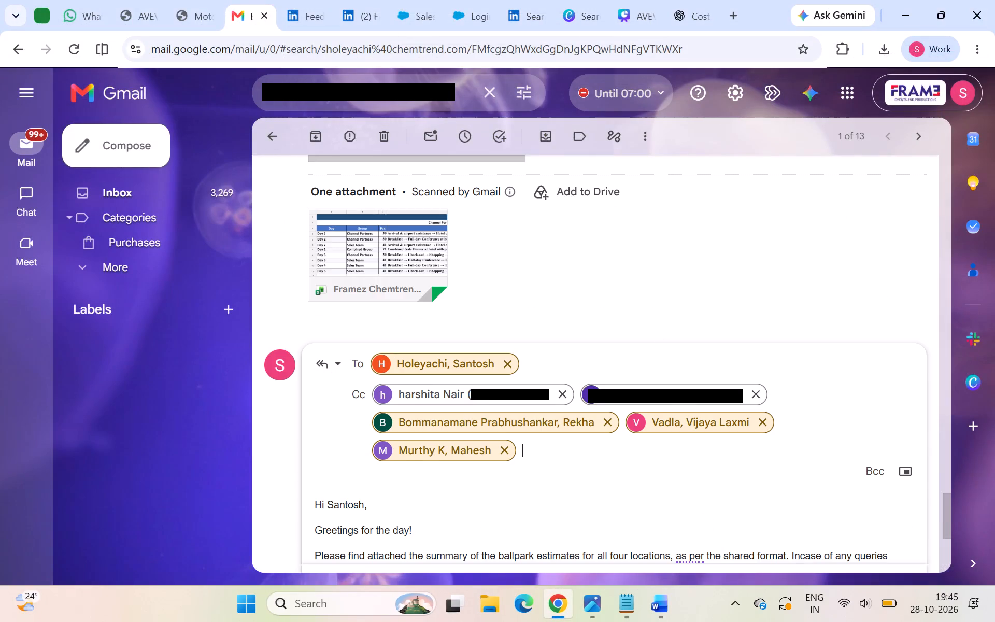
{"action": "left_click", "coordinate": [757, 397]}
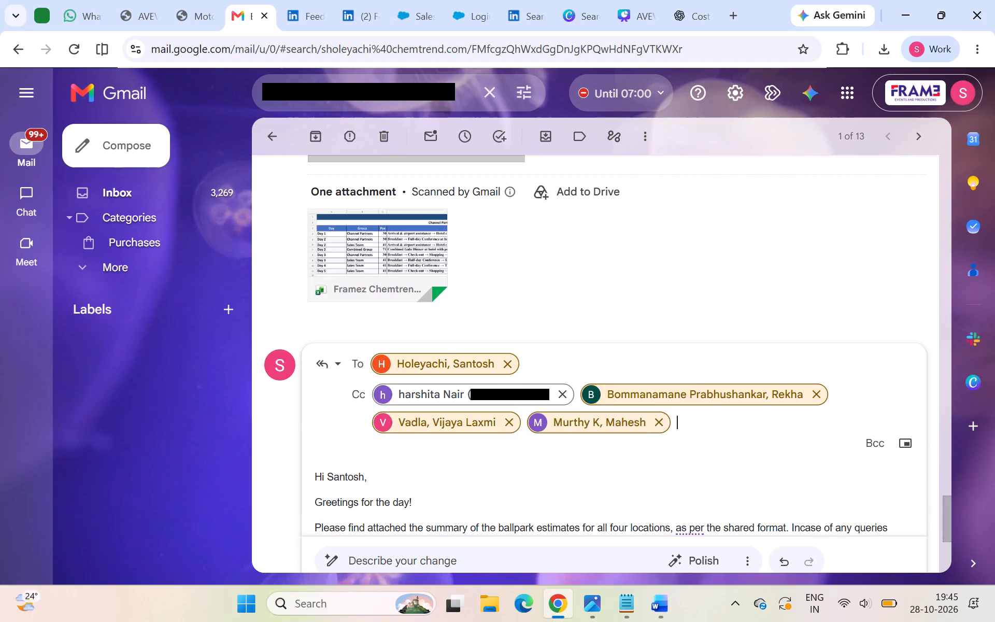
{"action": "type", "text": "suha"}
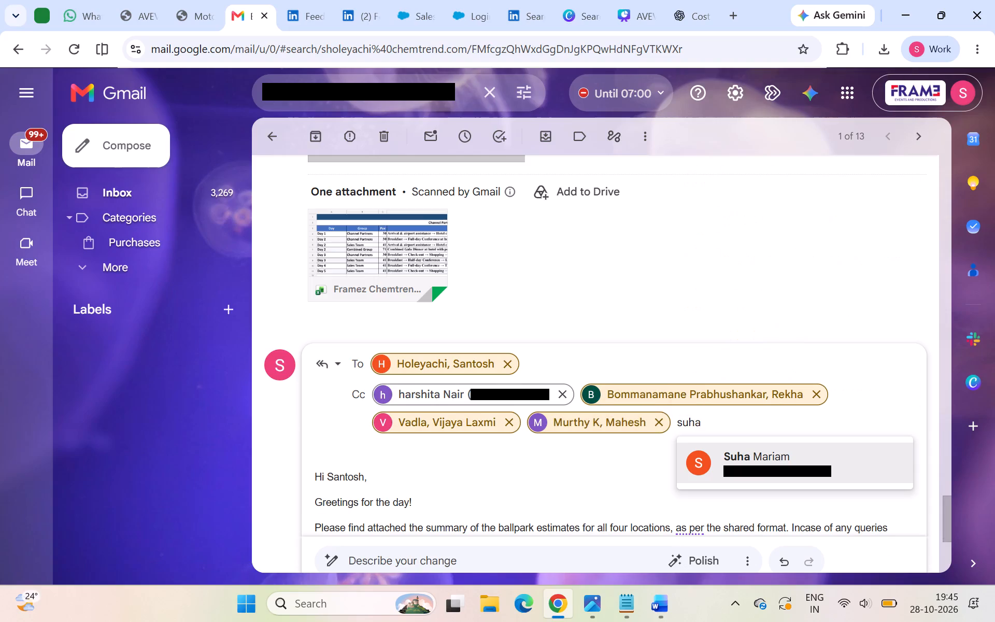
{"action": "left_click", "coordinate": [710, 450]}
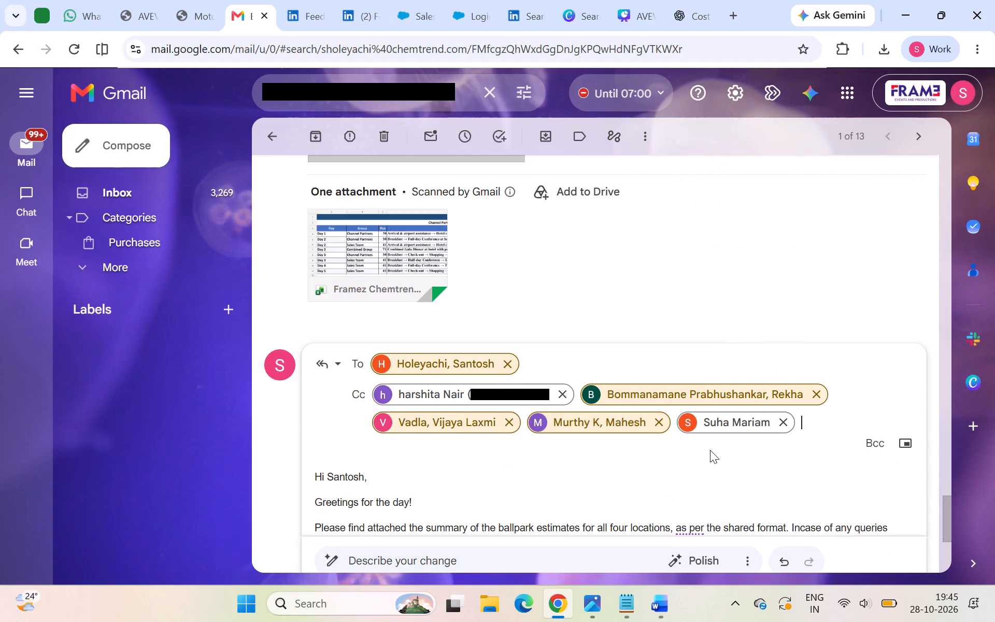
Review the reply draft's recipients, message and attachment, and return to the email search results without sending.
{"action": "scroll", "coordinate": [499, 396], "scroll_direction": "down", "scroll_amount": 2}
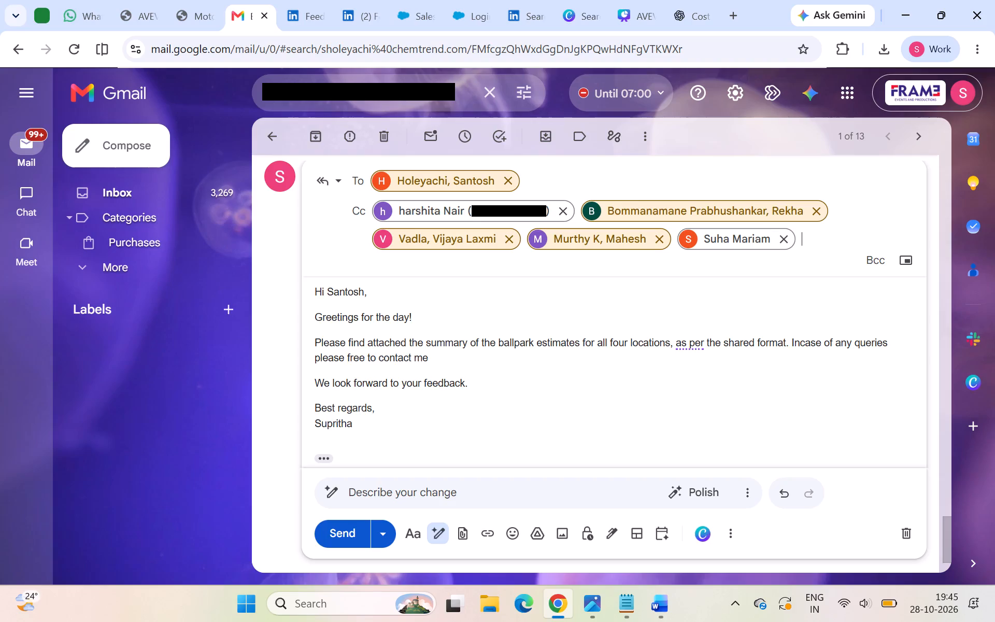
{"action": "scroll", "coordinate": [379, 400], "scroll_direction": "down", "scroll_amount": 2}
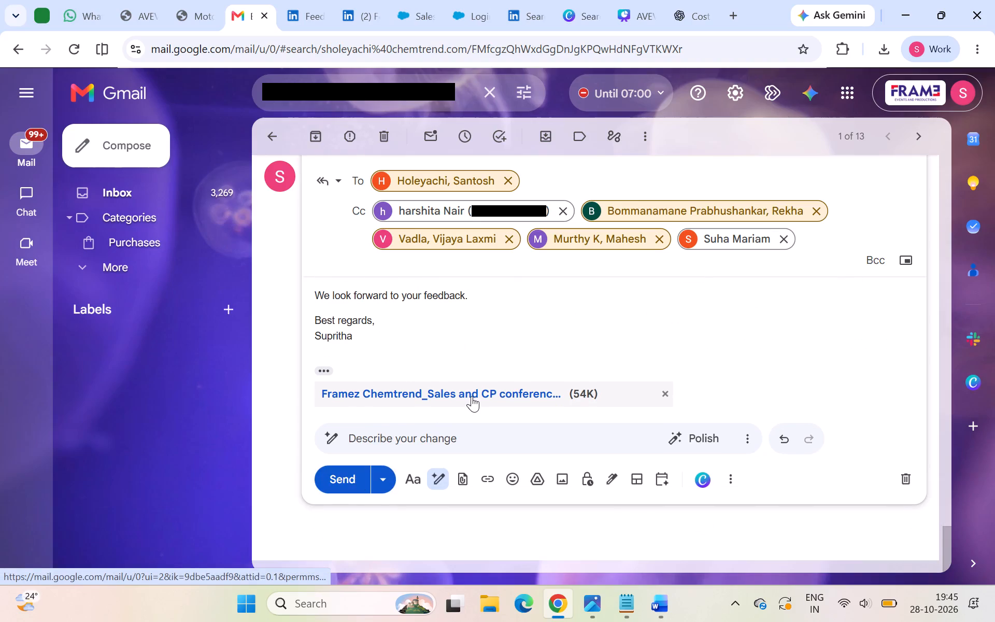
{"action": "left_click", "coordinate": [888, 46]}
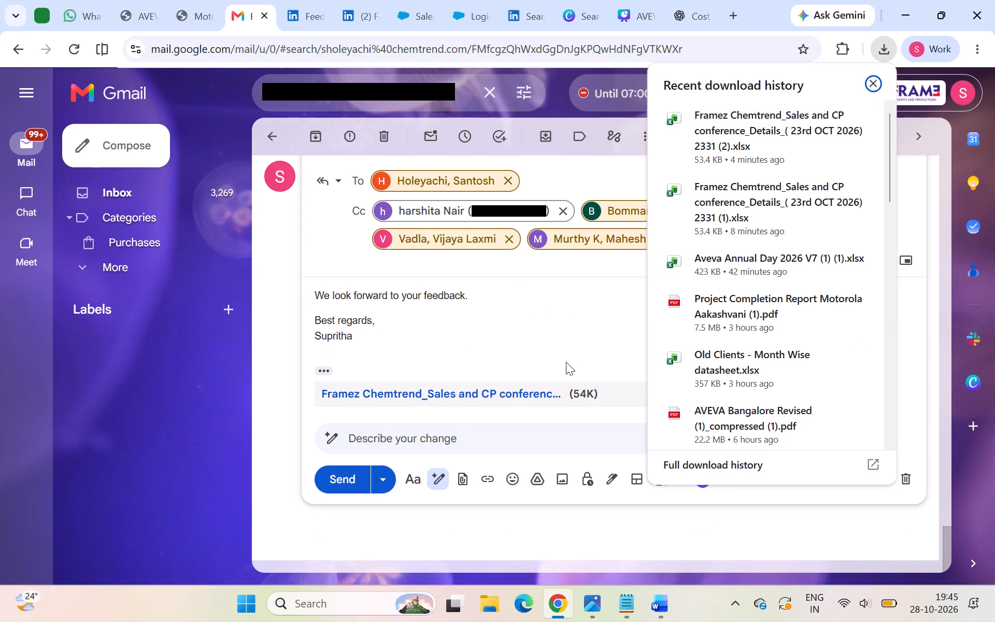
{"action": "left_click", "coordinate": [588, 344]}
{"action": "scroll", "coordinate": [588, 344], "scroll_direction": "up", "scroll_amount": 1}
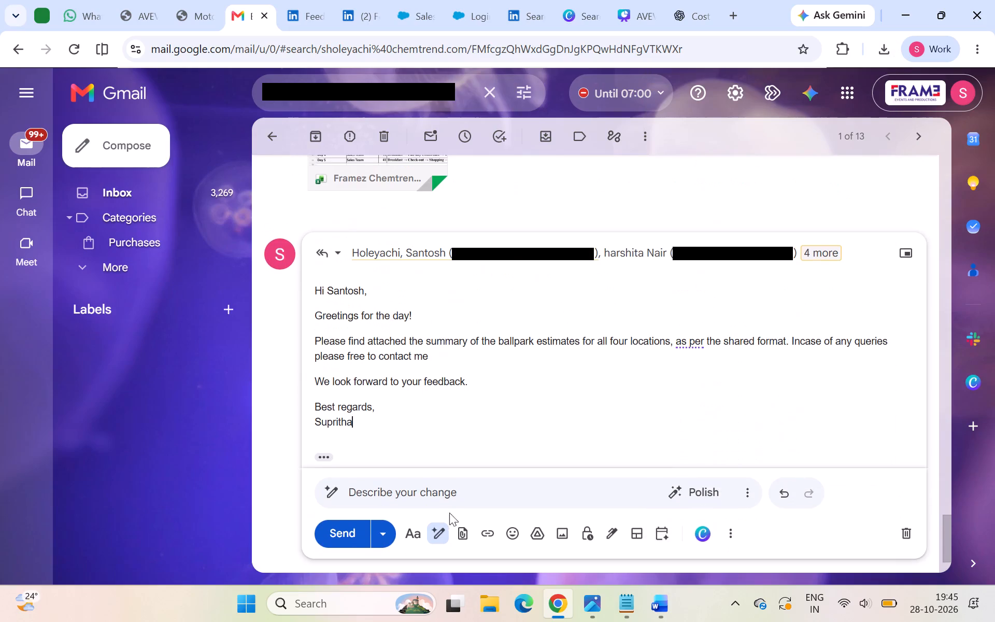
{"action": "left_click", "coordinate": [263, 138]}
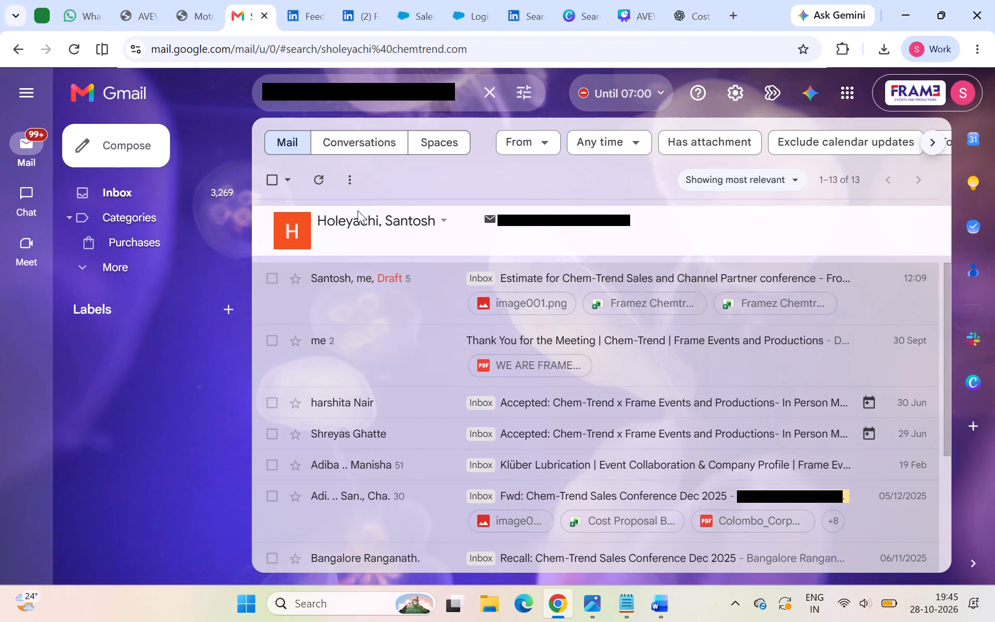
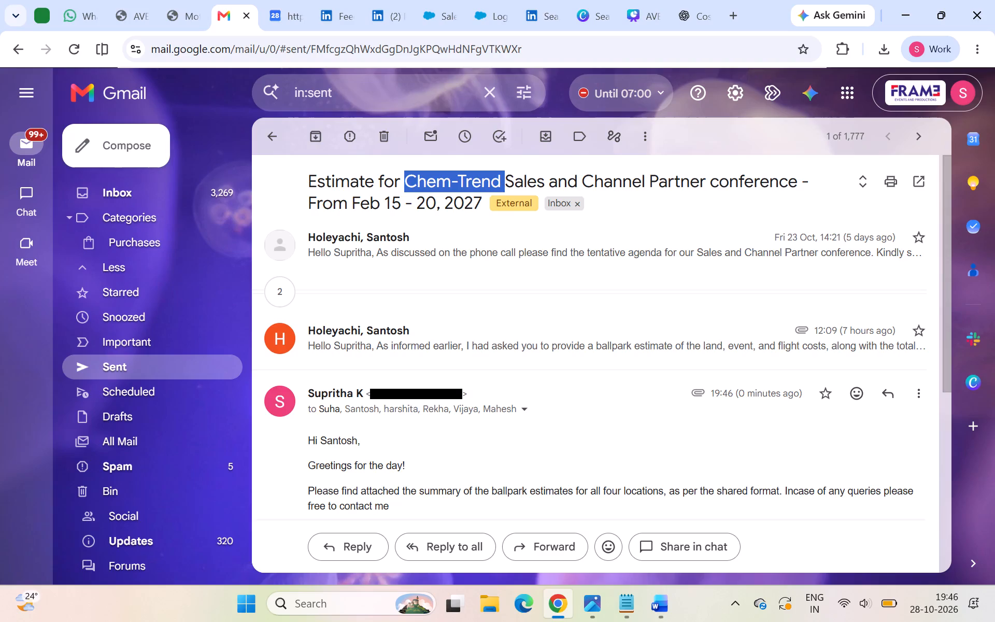
Switch to the Google Calendar event draft for 3 November and title it "Chem-Trend x Frame Events and Productions -", pasting the copied company name.
{"action": "left_click", "coordinate": [283, 18]}
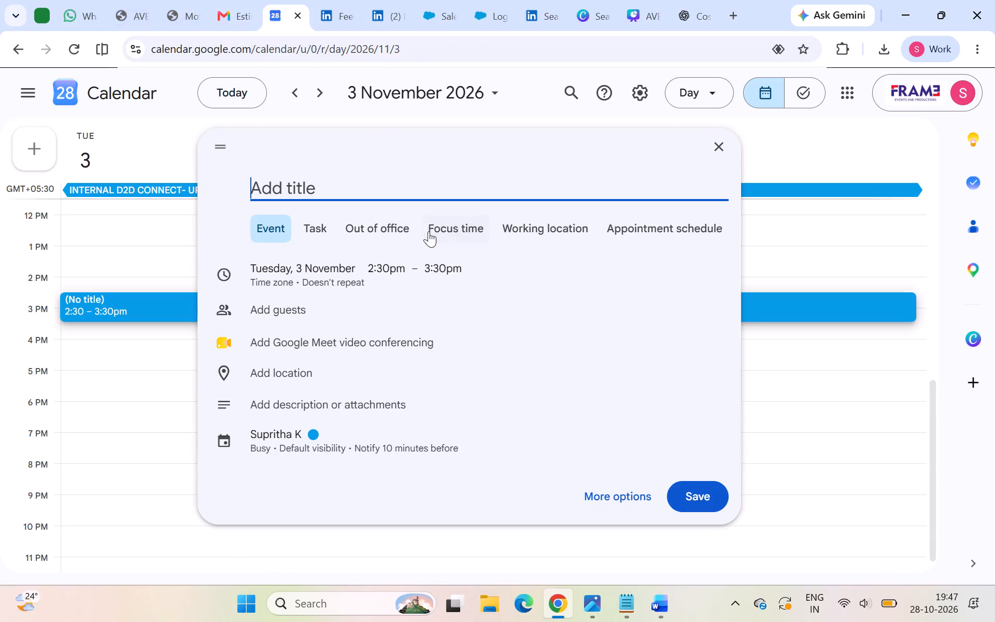
{"action": "key", "text": "ctrl+v"}
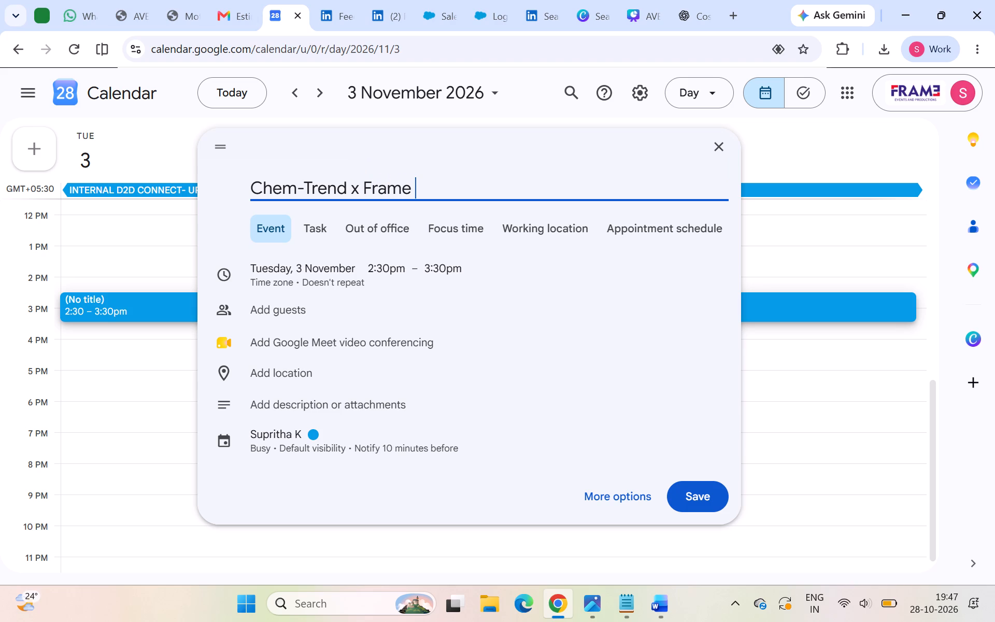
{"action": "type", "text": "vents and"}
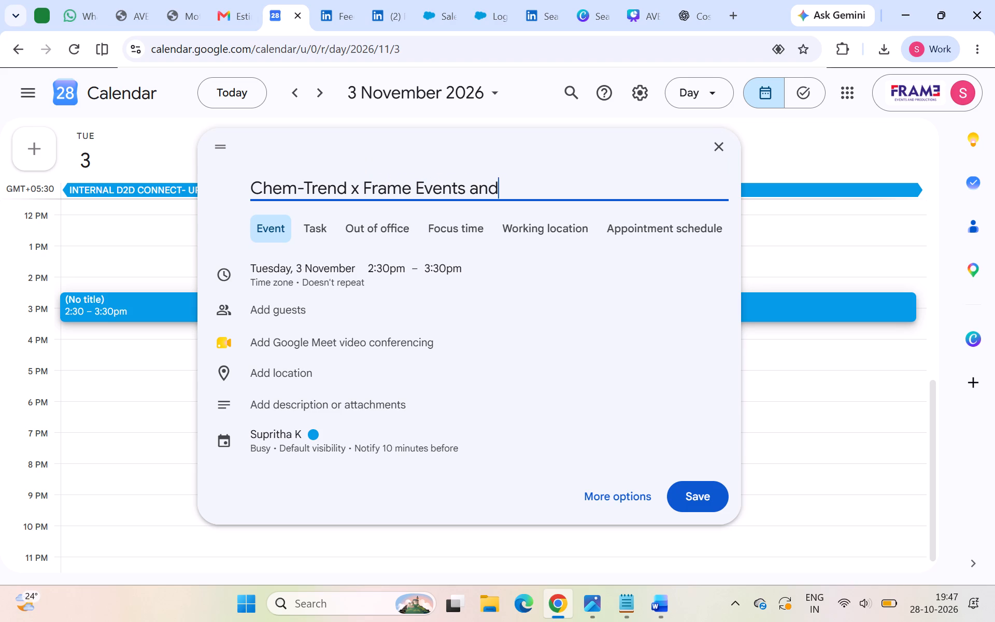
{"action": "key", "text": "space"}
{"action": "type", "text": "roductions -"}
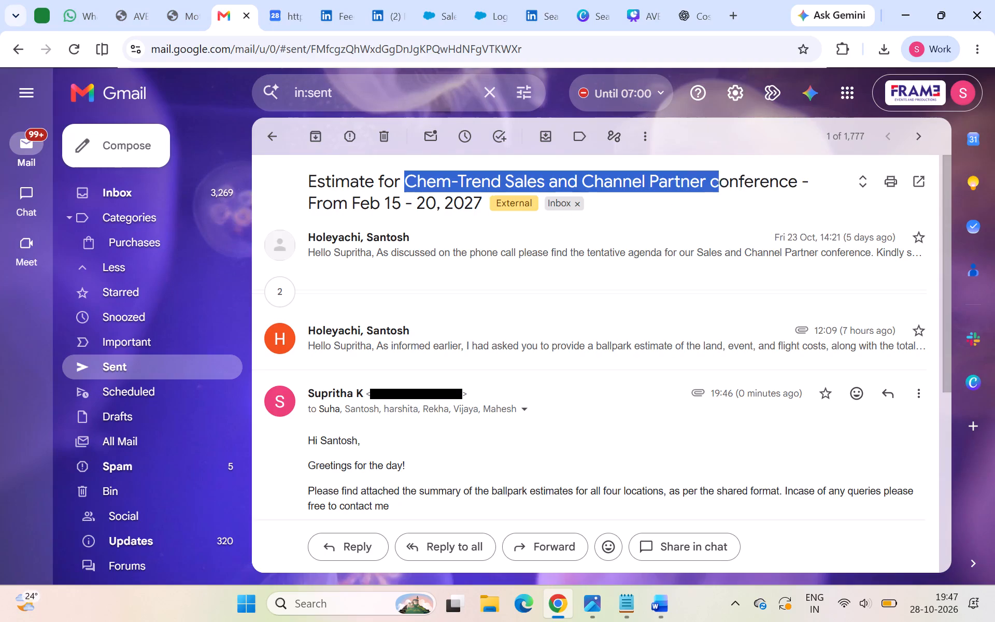
{"action": "left_click_drag", "start_coordinate": [720, 189], "coordinate": [798, 187]}
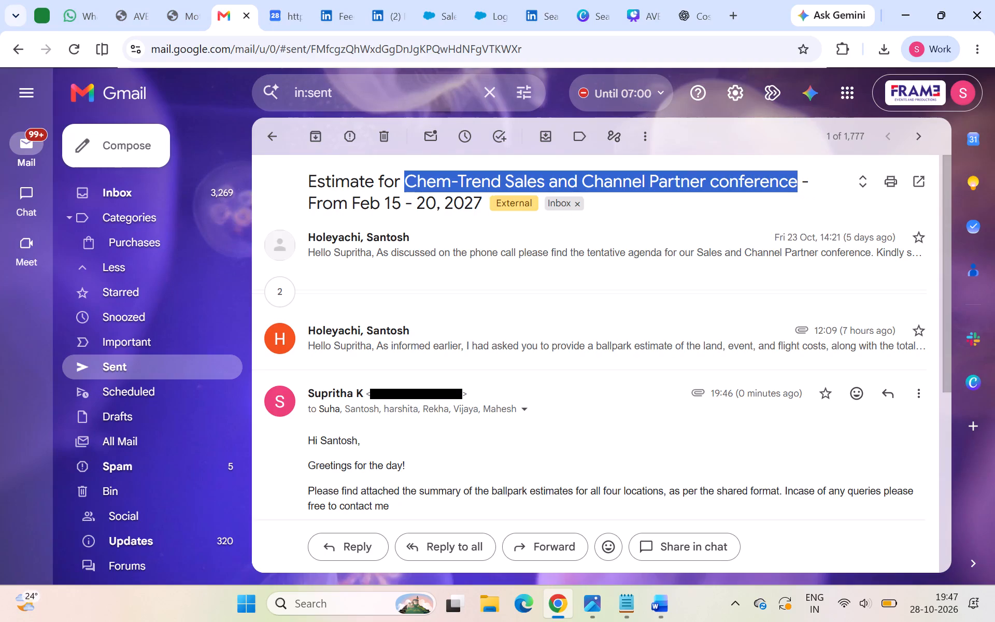
{"action": "key", "text": "ctrl+c"}
{"action": "left_click", "coordinate": [266, 18]}
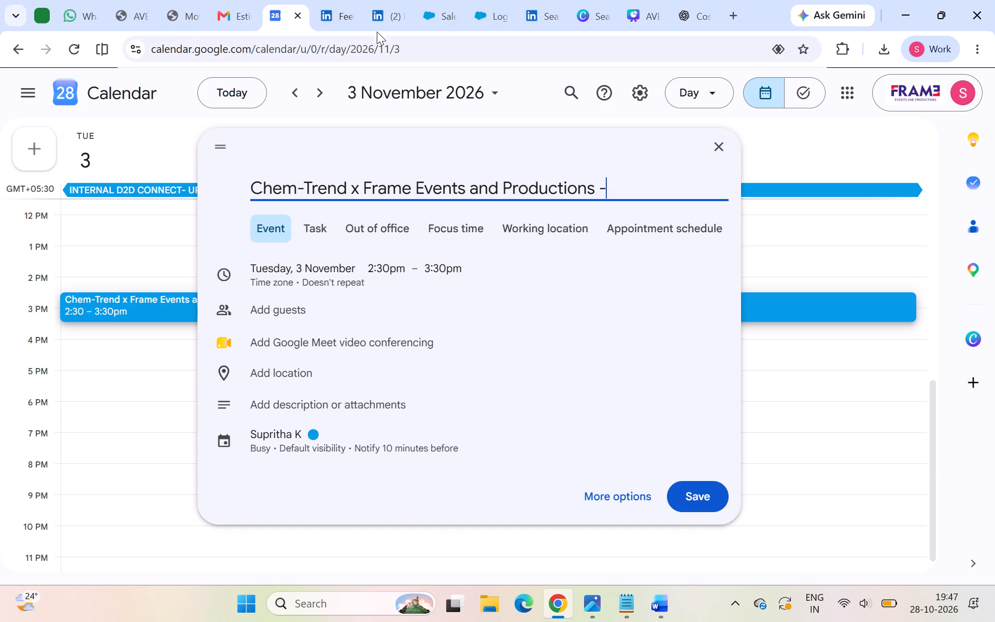
{"action": "key", "text": "ctrl+v"}
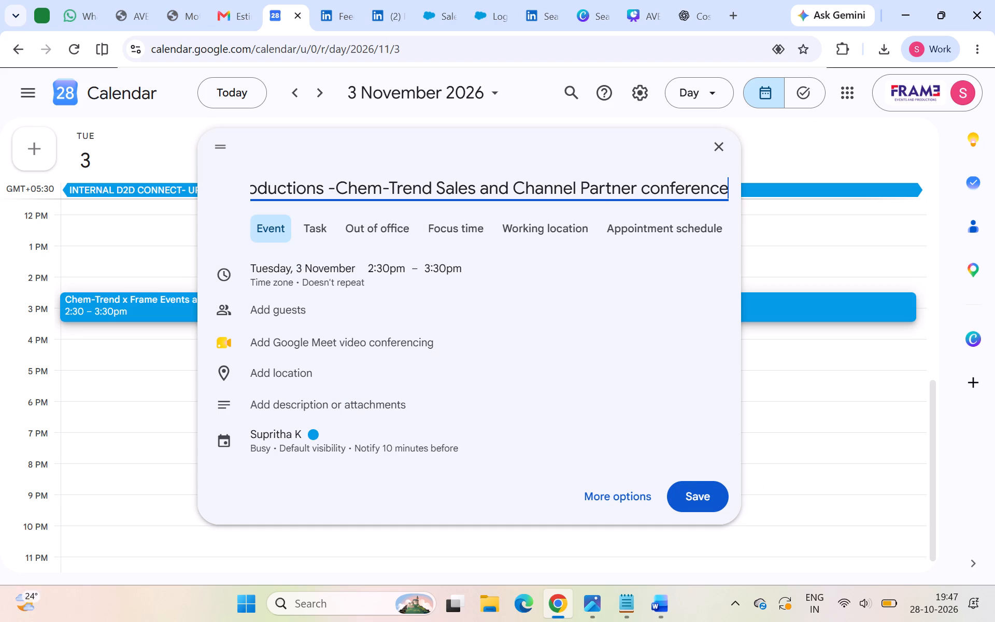
{"action": "scroll", "coordinate": [466, 187], "scroll_direction": "right", "scroll_amount": 4}
{"action": "scroll", "coordinate": [466, 187], "scroll_direction": "left", "scroll_amount": 2}
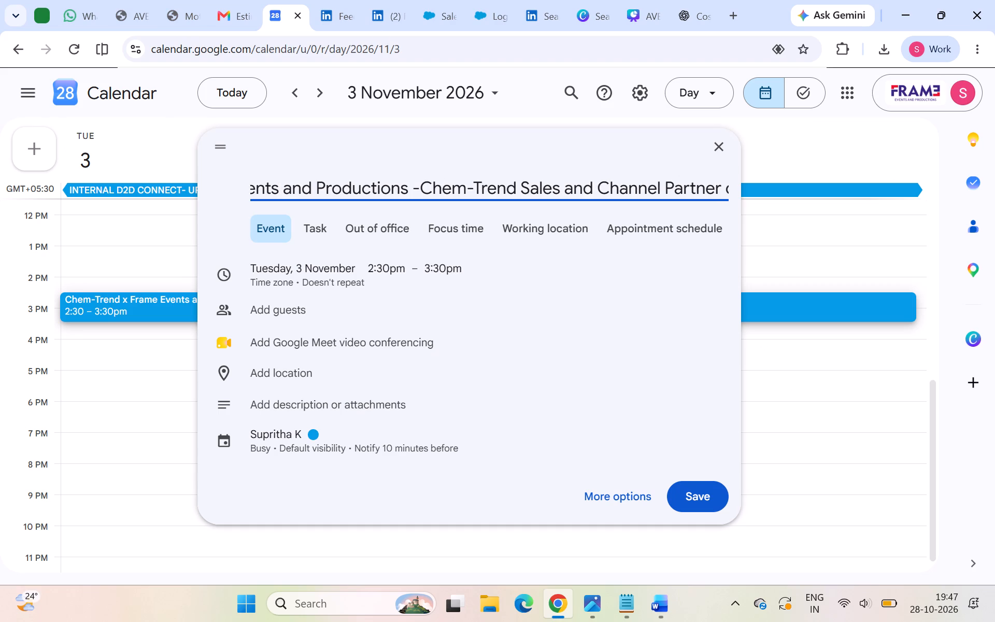
Remove the repeated "Chem-Trend" before "Sales and Channel Partner" from the calendar event title.
{"action": "left_click_drag", "start_coordinate": [520, 192], "coordinate": [424, 183]}
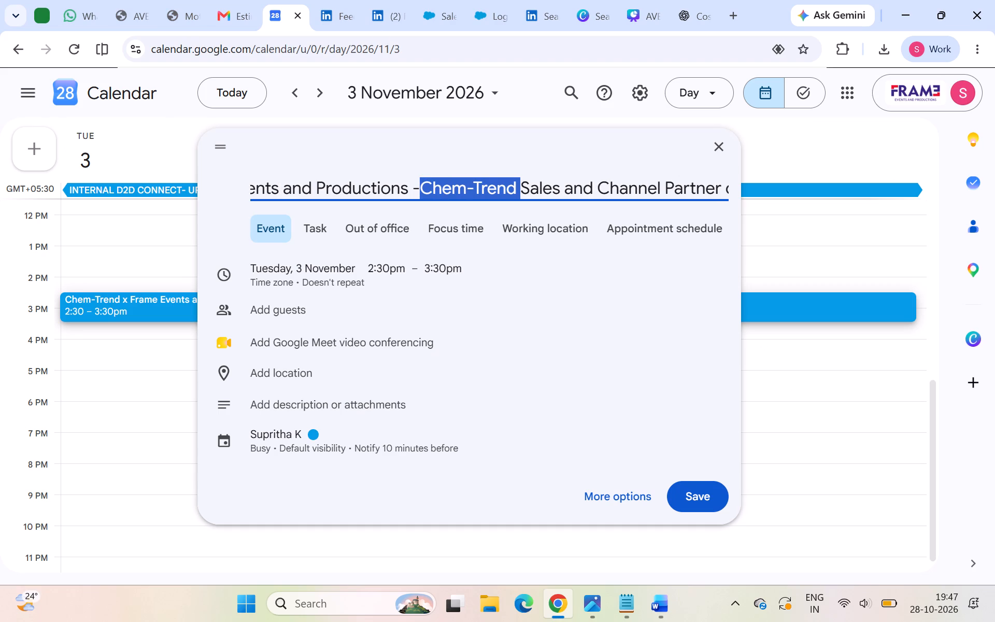
{"action": "key", "text": "BackSpace"}
{"action": "scroll", "coordinate": [424, 183], "scroll_direction": "right", "scroll_amount": 3}
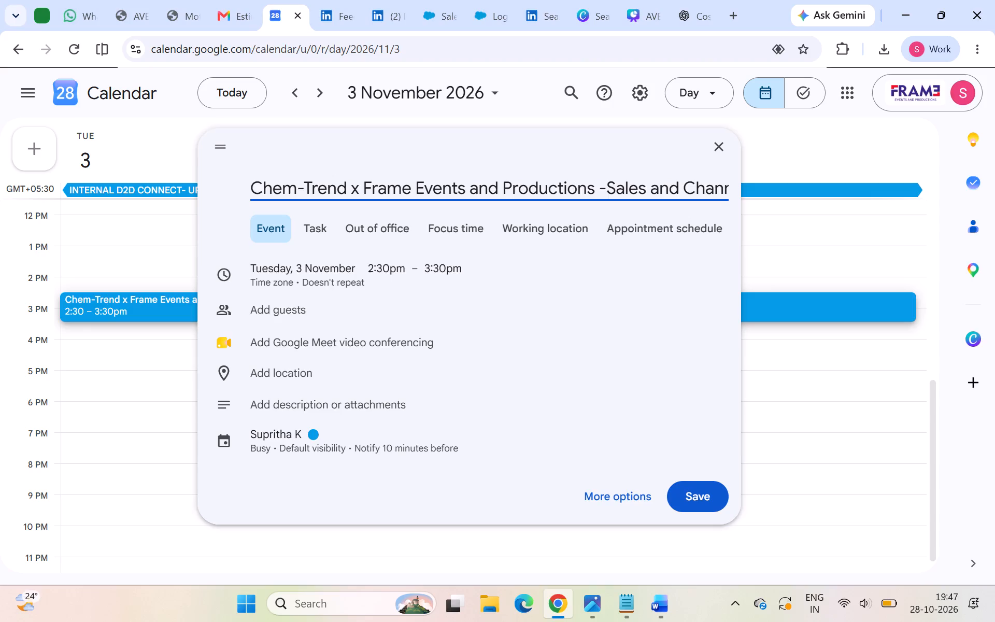
Add the client contact Santosh and the colleague Harshita as guests of the Chem-Trend event.
{"action": "left_click", "coordinate": [386, 310]}
{"action": "type", "text": "san"}
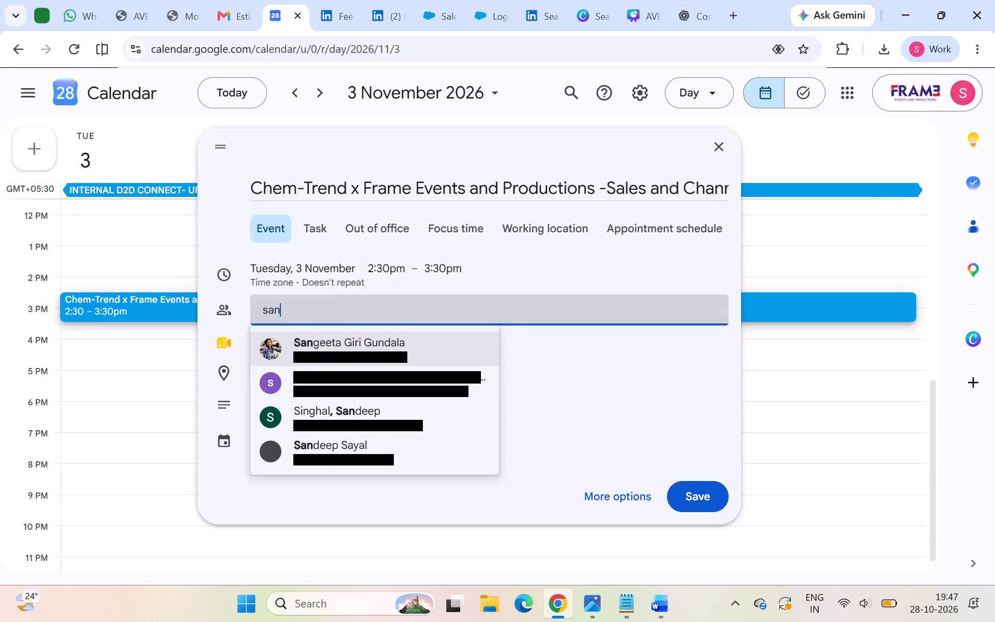
{"action": "type", "text": "to"}
{"action": "left_click", "coordinate": [340, 353]}
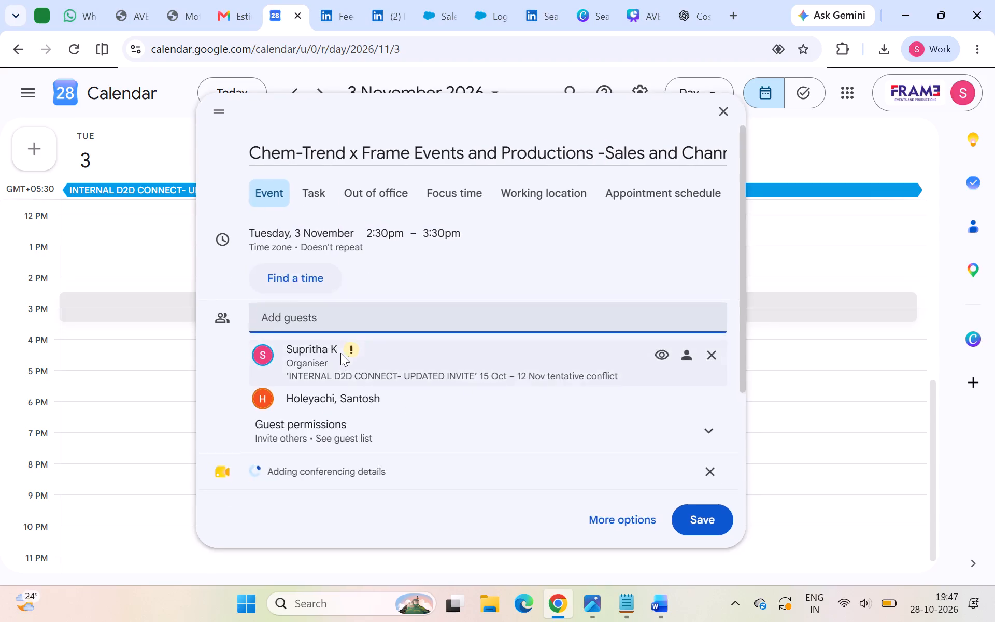
{"action": "left_click", "coordinate": [354, 326]}
{"action": "type", "text": "hars"}
{"action": "left_click", "coordinate": [328, 374]}
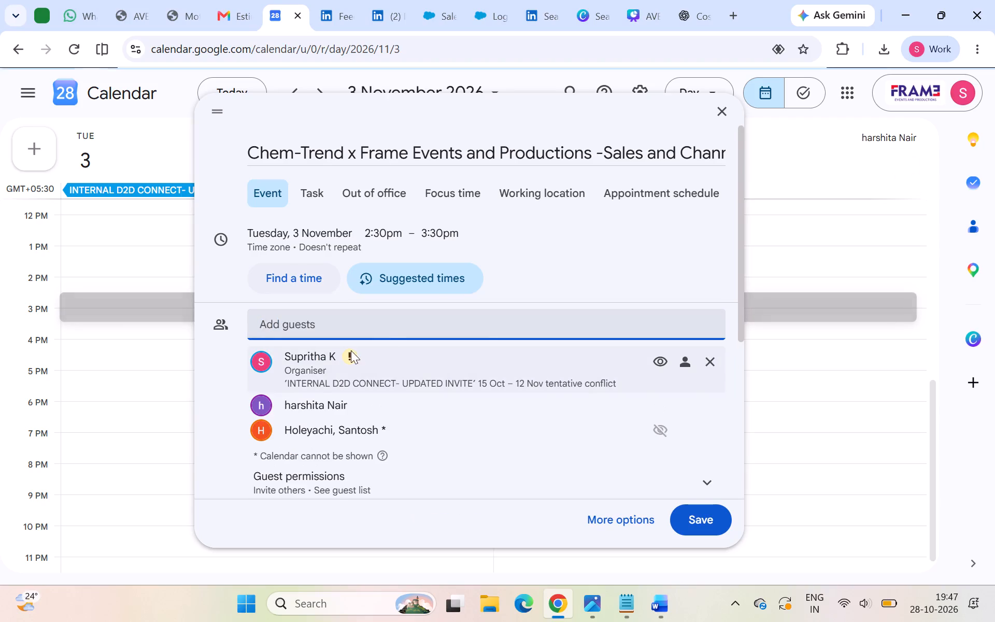
Extend the 3 November event by setting its end time to 4:30pm.
{"action": "left_click", "coordinate": [432, 236]}
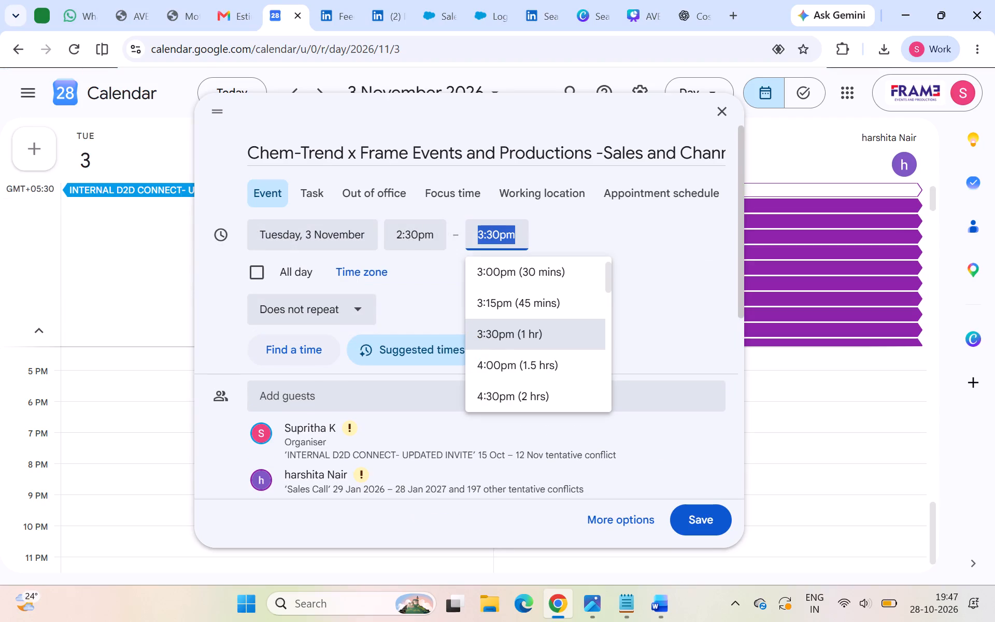
{"action": "left_click", "coordinate": [493, 398]}
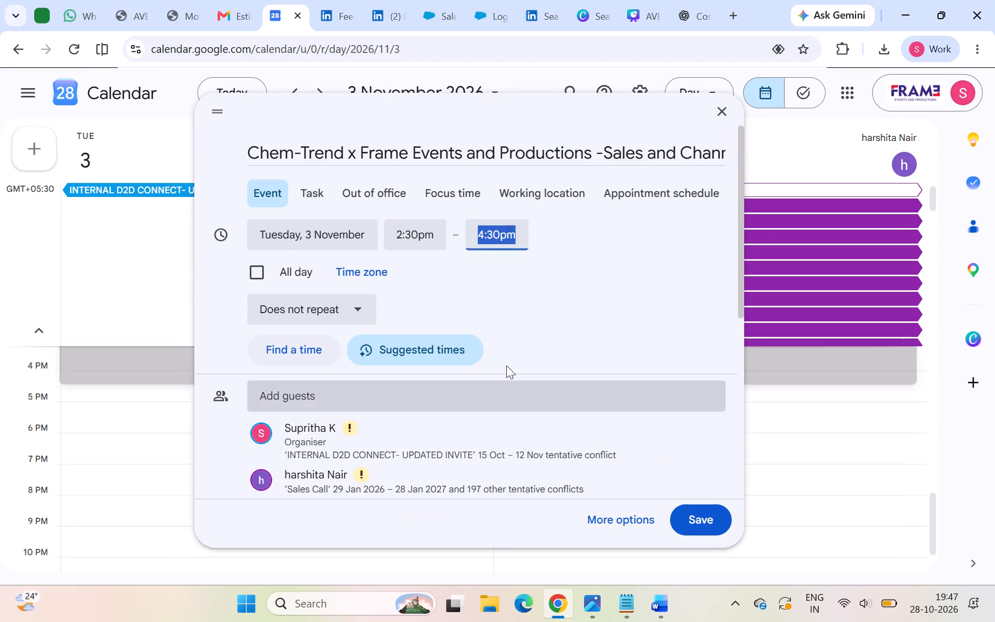
{"action": "left_click", "coordinate": [536, 313]}
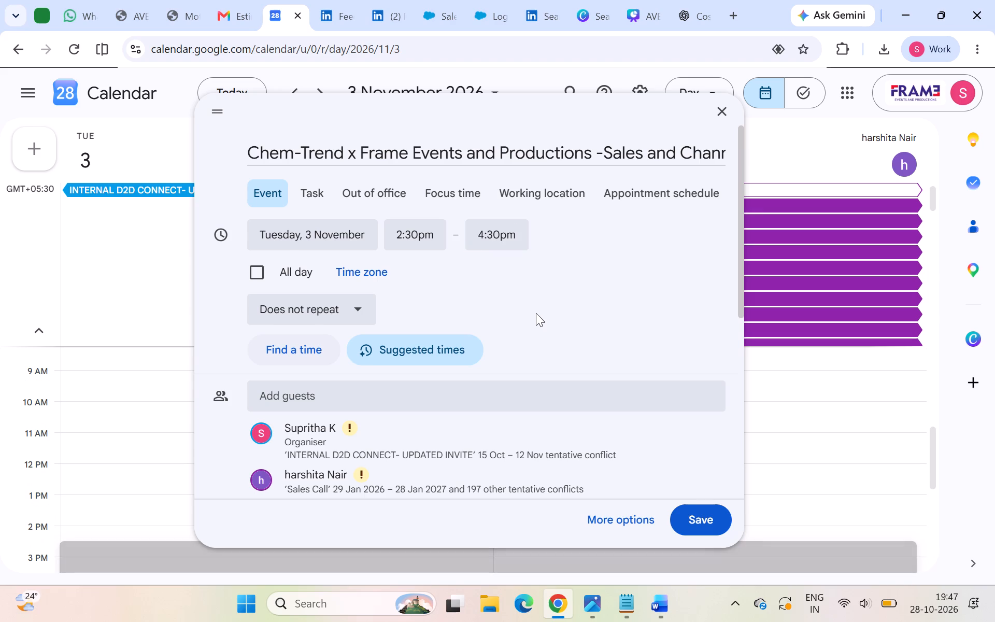
Review the event's title, time, guests and meeting details, and check the date in the system calendar.
{"action": "scroll", "coordinate": [536, 313], "scroll_direction": "down", "scroll_amount": 1}
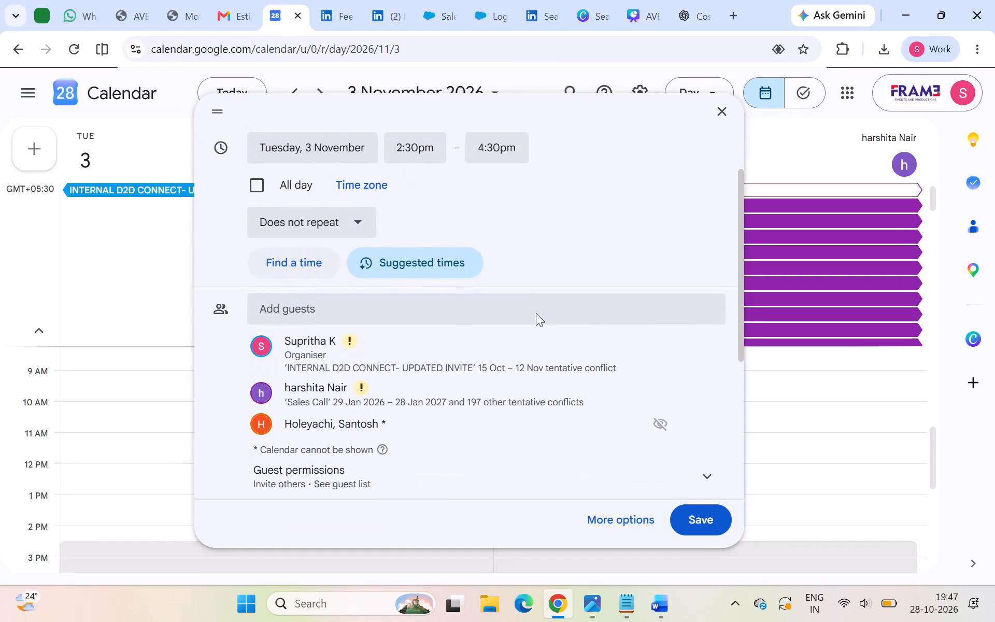
{"action": "scroll", "coordinate": [536, 313], "scroll_direction": "down", "scroll_amount": 1}
{"action": "scroll", "coordinate": [536, 313], "scroll_direction": "up", "scroll_amount": 1}
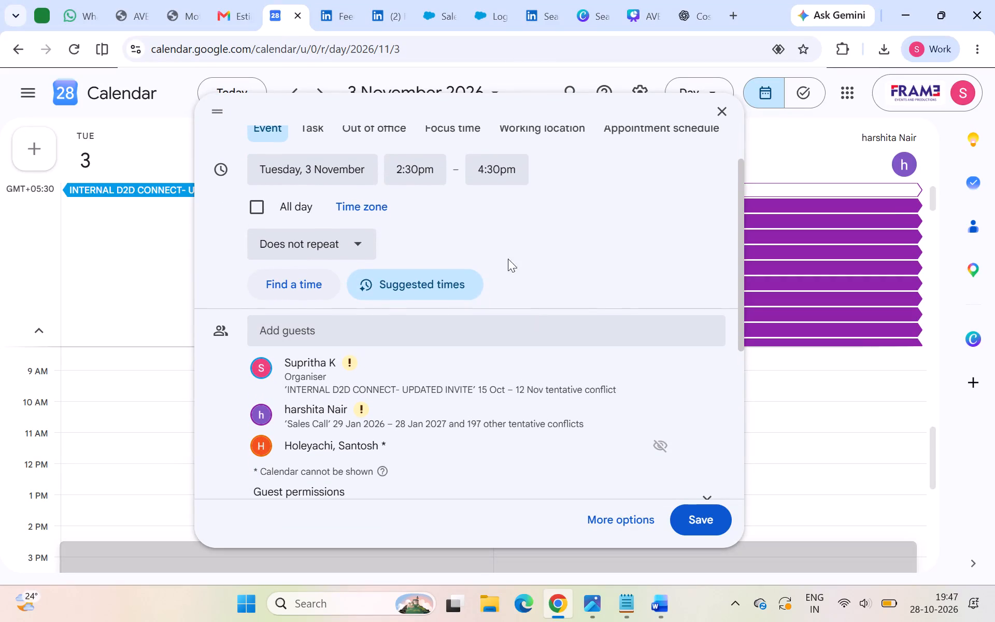
{"action": "scroll", "coordinate": [504, 244], "scroll_direction": "down", "scroll_amount": 1}
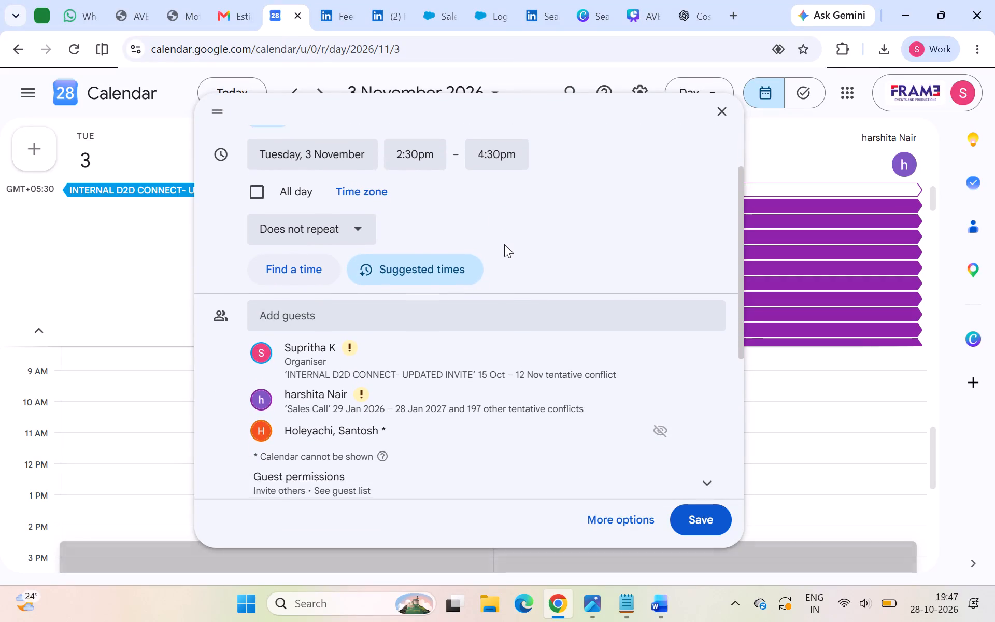
{"action": "scroll", "coordinate": [504, 244], "scroll_direction": "down", "scroll_amount": 3}
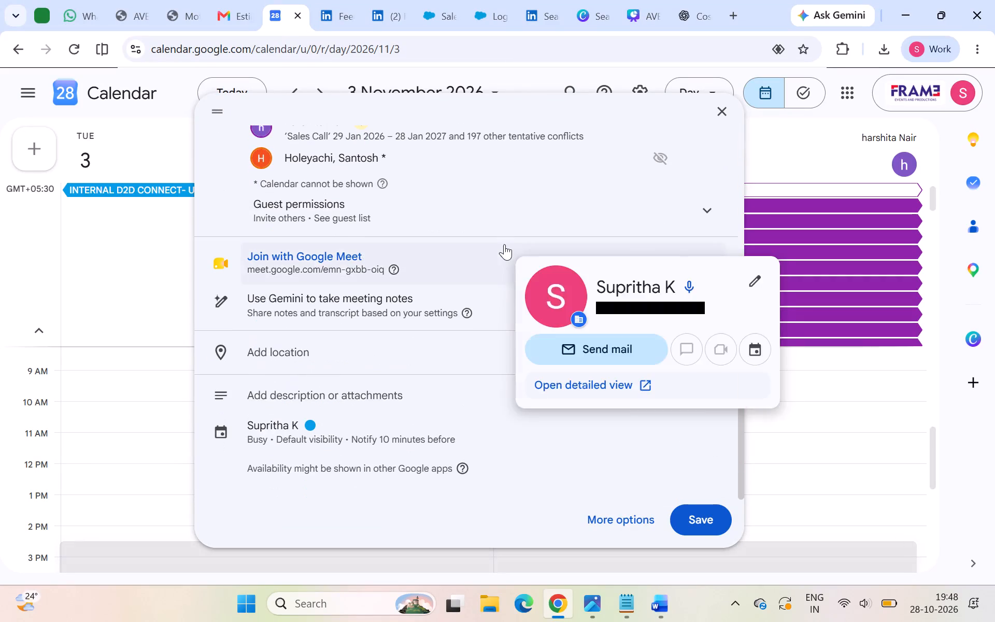
{"action": "scroll", "coordinate": [504, 244], "scroll_direction": "up", "scroll_amount": 6}
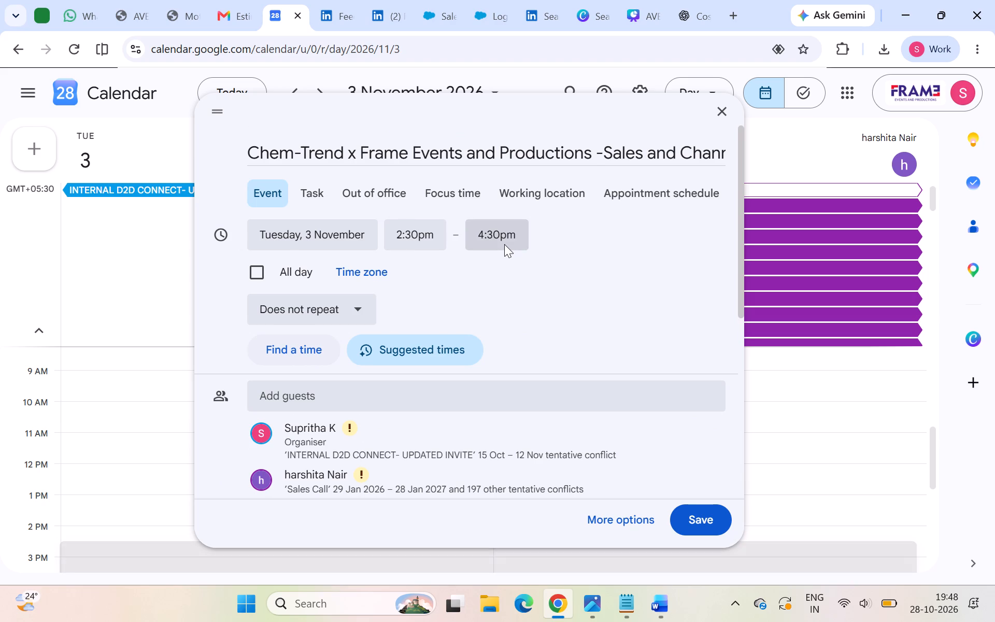
{"action": "scroll", "coordinate": [504, 244], "scroll_direction": "up", "scroll_amount": 2}
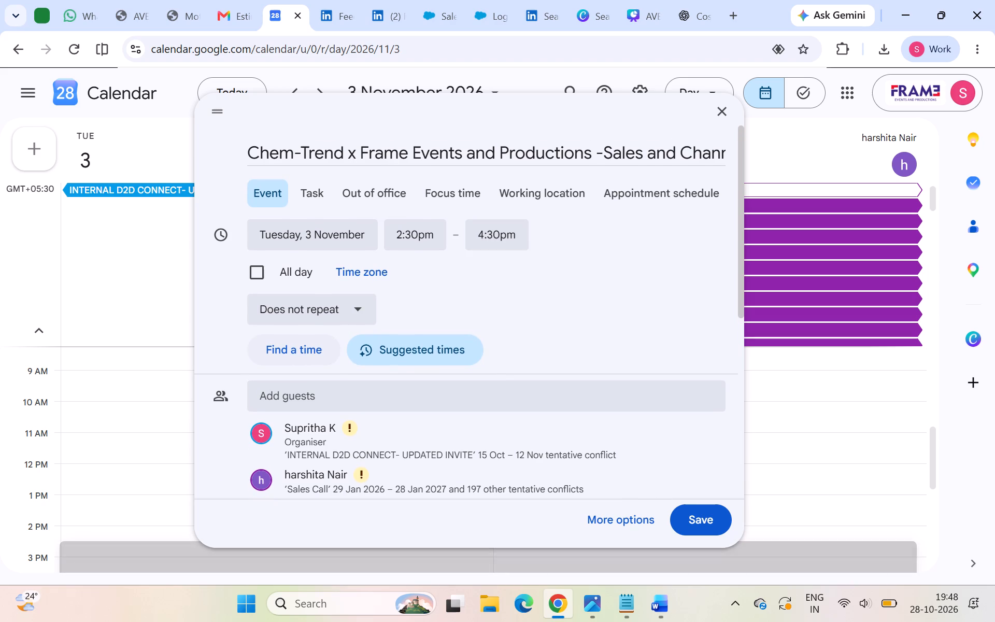
{"action": "scroll", "coordinate": [534, 167], "scroll_direction": "up", "scroll_amount": 1}
{"action": "scroll", "coordinate": [534, 167], "scroll_direction": "down", "scroll_amount": 4}
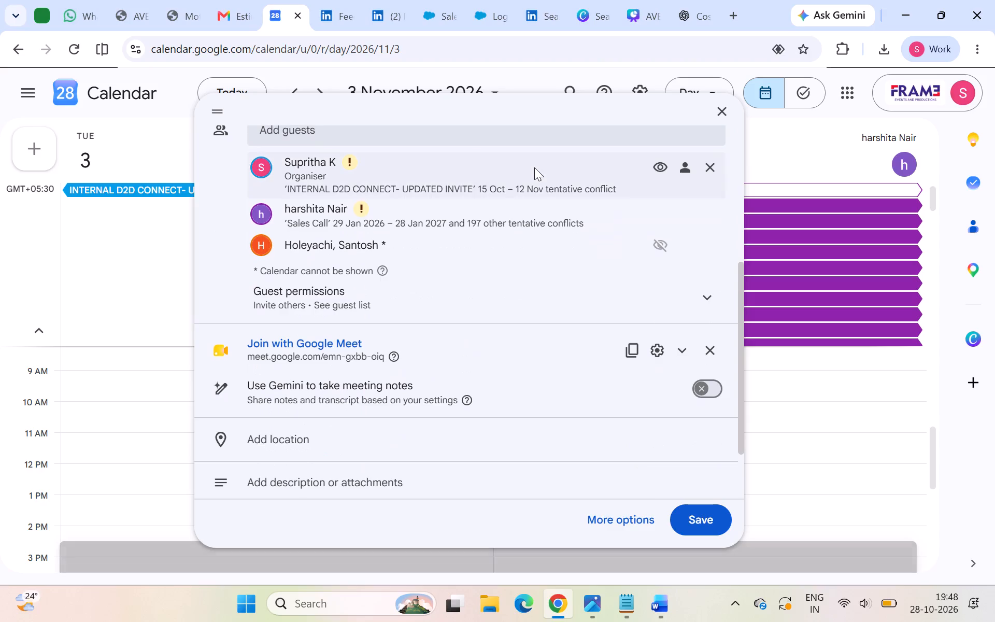
{"action": "scroll", "coordinate": [534, 167], "scroll_direction": "down", "scroll_amount": 2}
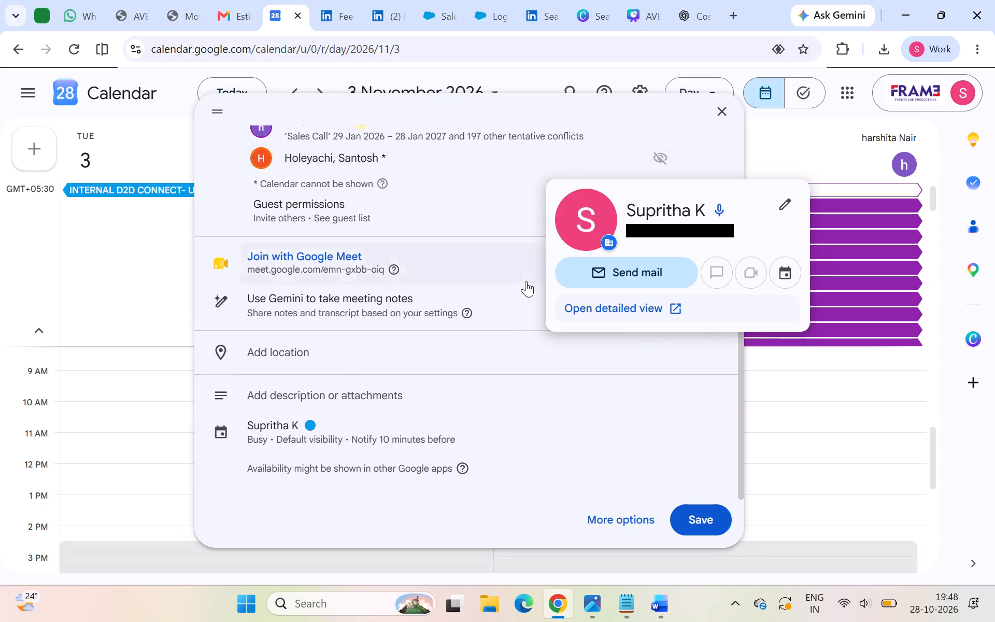
{"action": "scroll", "coordinate": [526, 281], "scroll_direction": "up", "scroll_amount": 5}
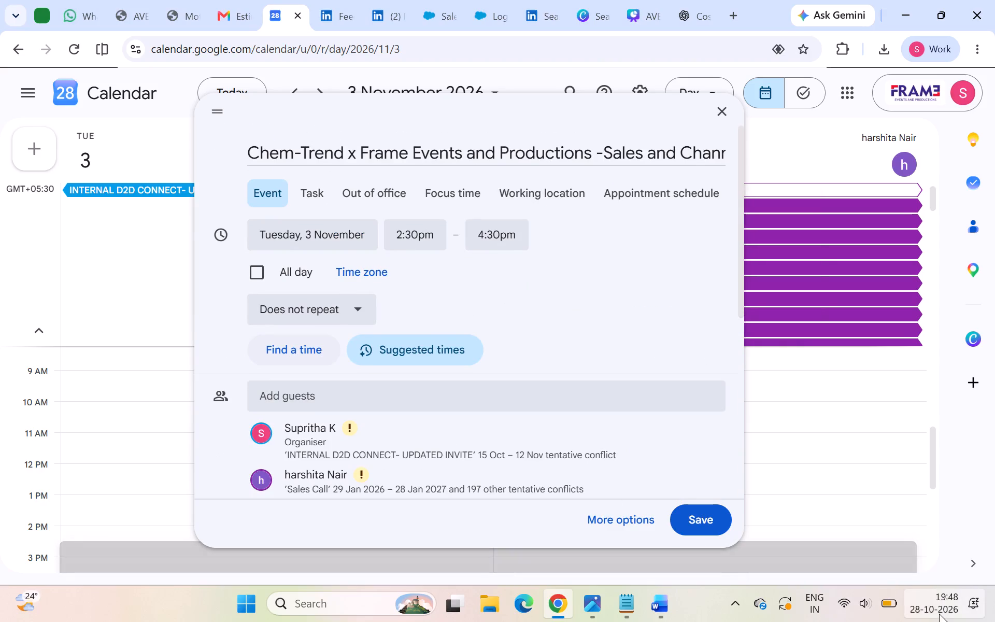
{"action": "left_click", "coordinate": [931, 602]}
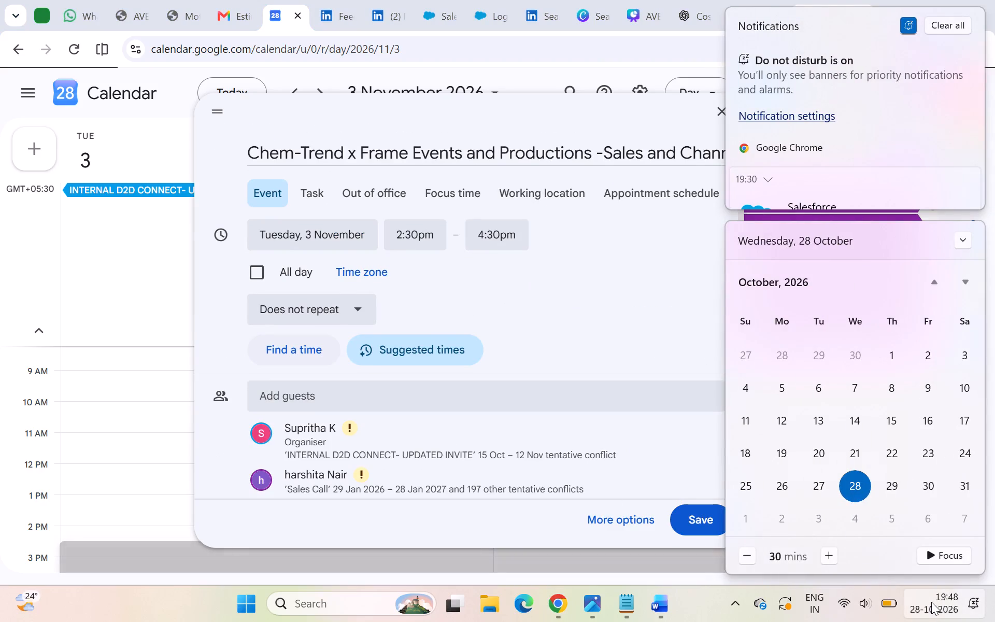
{"action": "left_click", "coordinate": [931, 602]}
{"action": "left_click", "coordinate": [691, 510]}
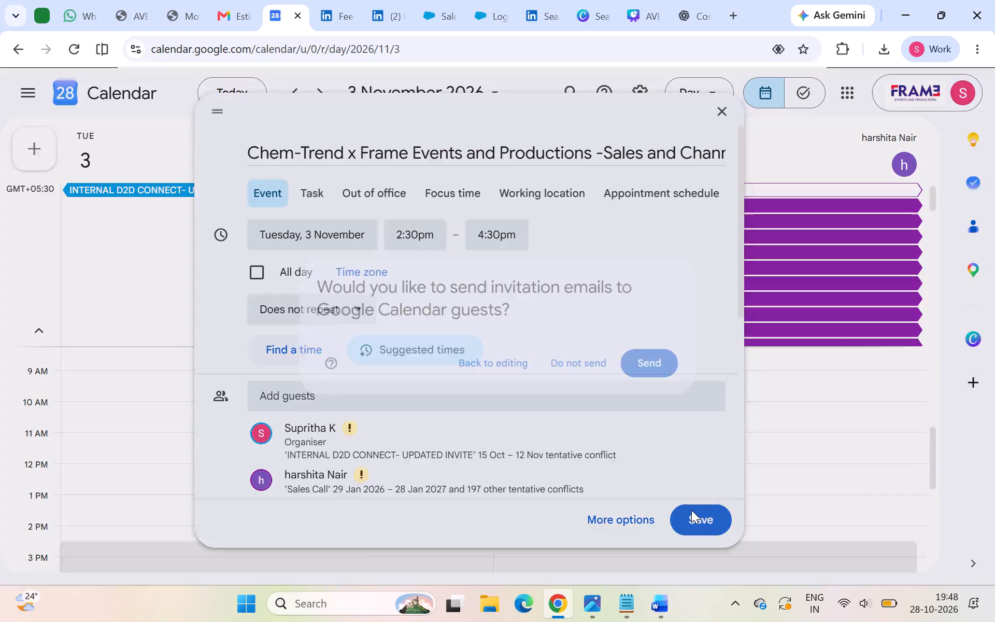
{"action": "left_click", "coordinate": [672, 367]}
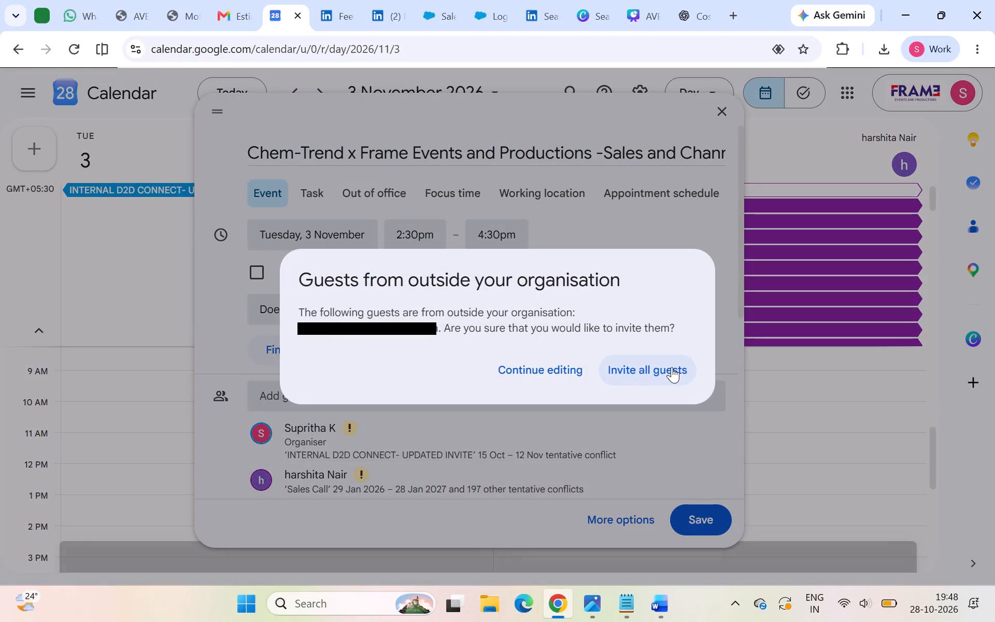